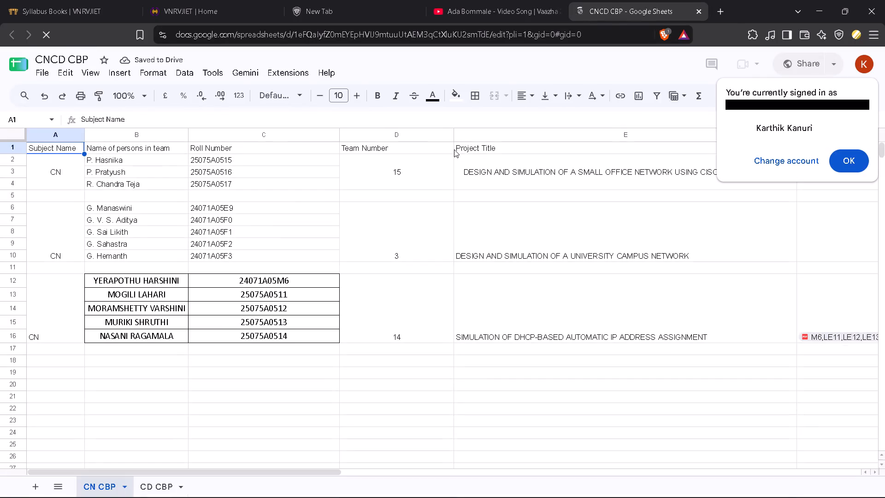
Dismiss the signed-in account notice and decline the Gemini student offer.
scroll(352, 266, "up", 4)
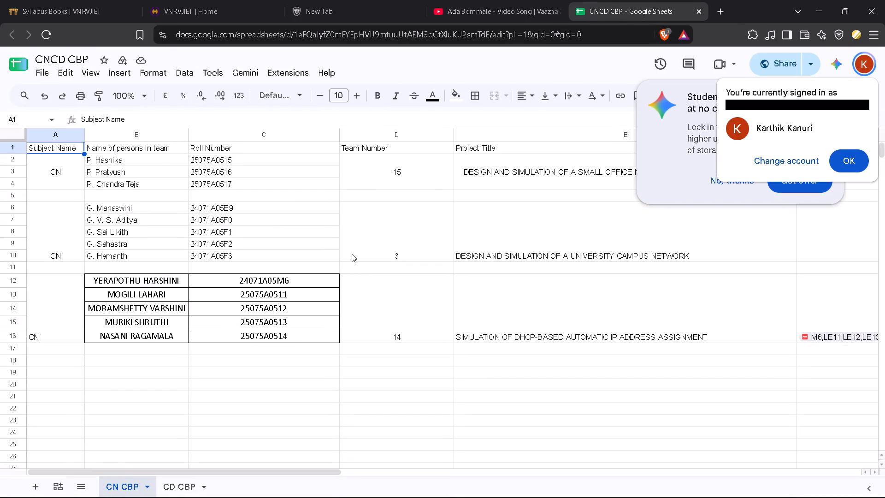
left_click(849, 166)
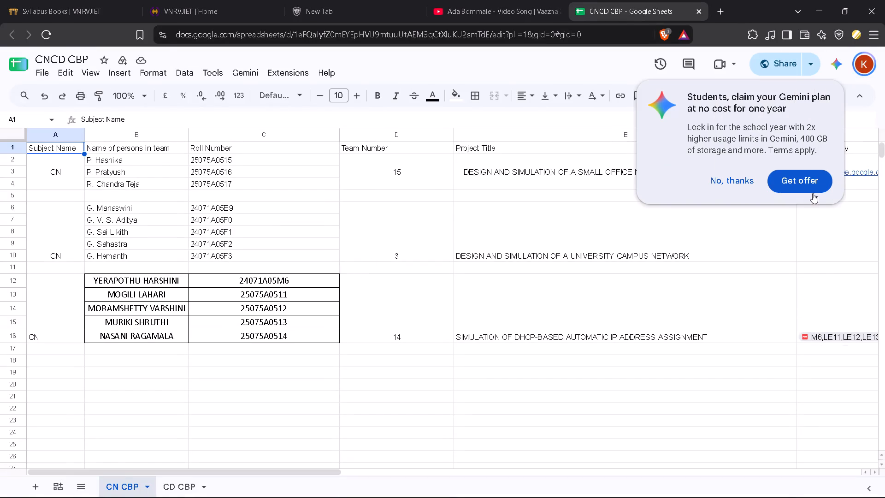
left_click(722, 179)
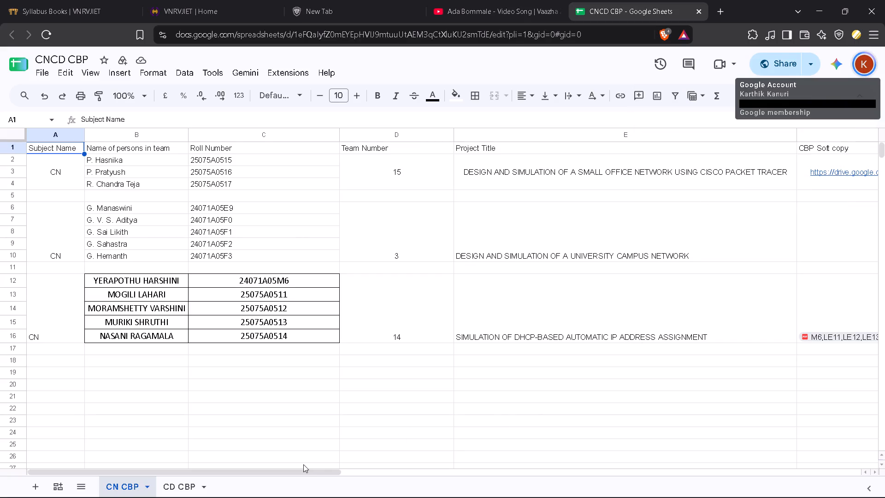
Merge cells A18 to A22 in the Subject Name column below the existing team entries.
left_click_drag(298, 471, 416, 478)
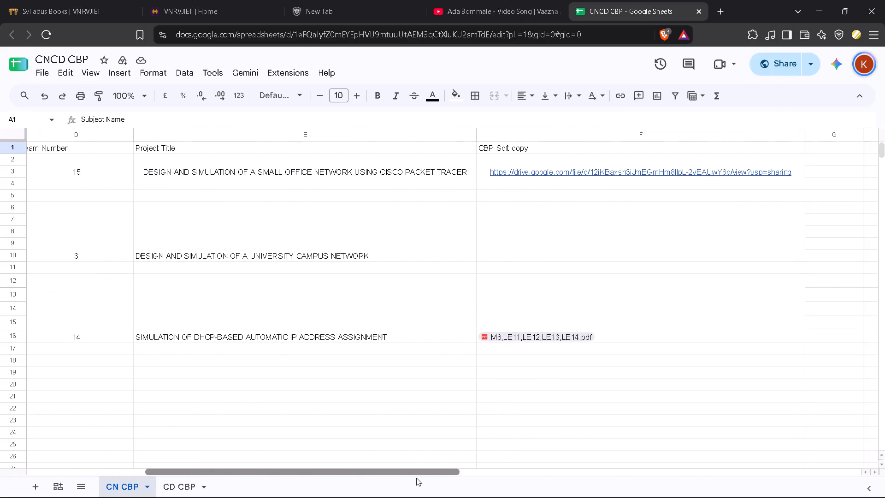
left_click_drag(416, 478, 235, 463)
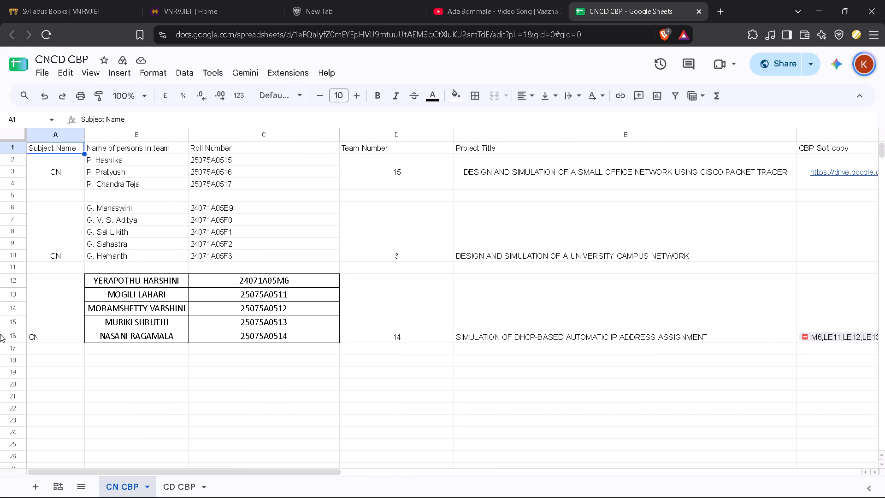
left_click(45, 349)
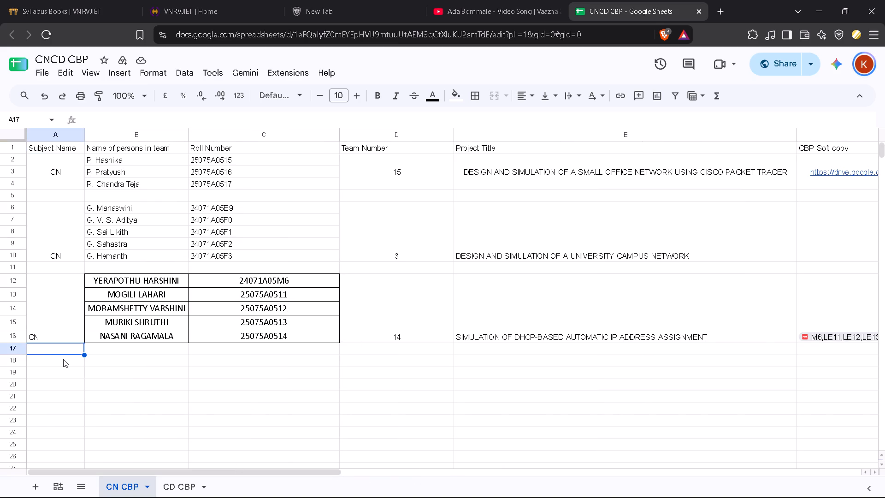
left_click(63, 359)
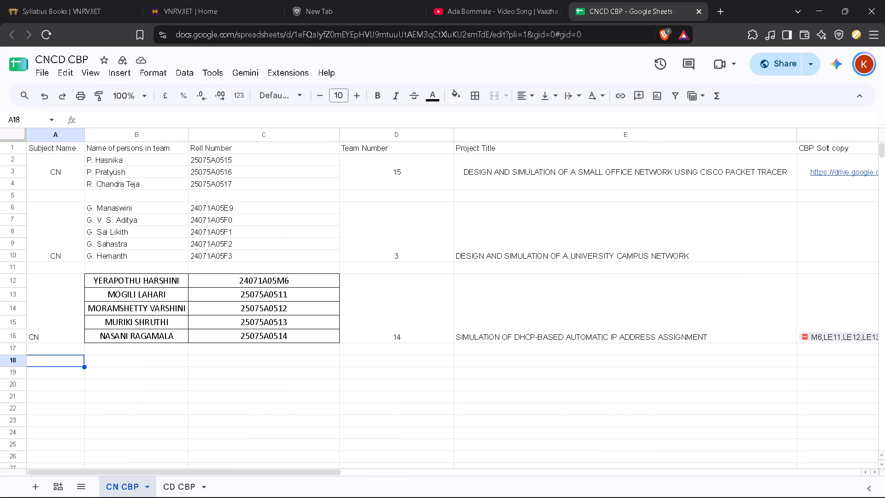
left_click_drag(83, 368, 78, 393)
left_click_drag(78, 393, 77, 405)
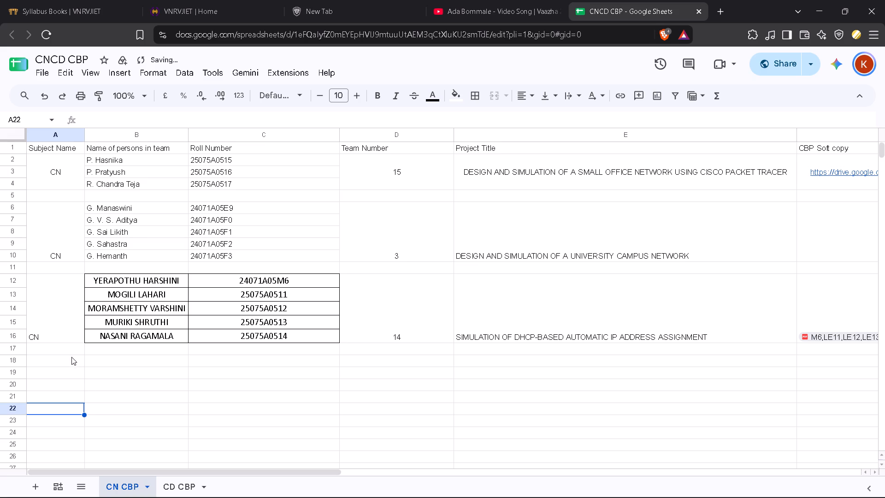
left_click(71, 365)
left_click_drag(85, 367, 81, 408)
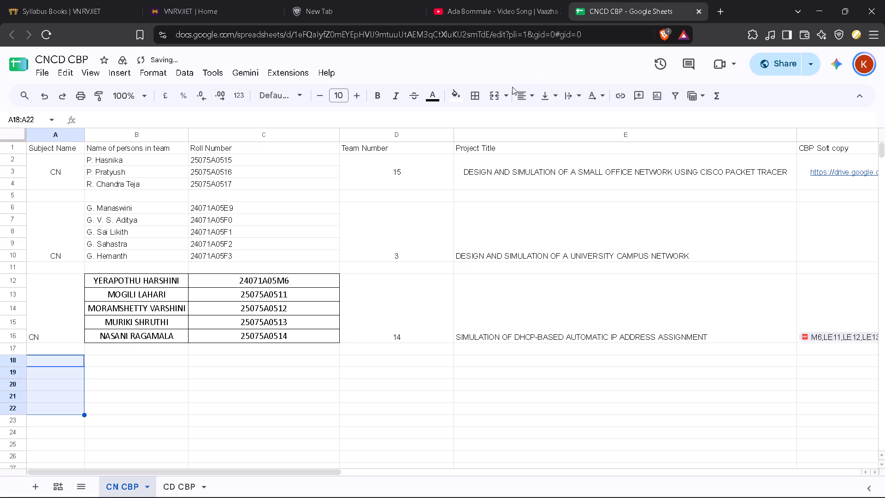
left_click(498, 100)
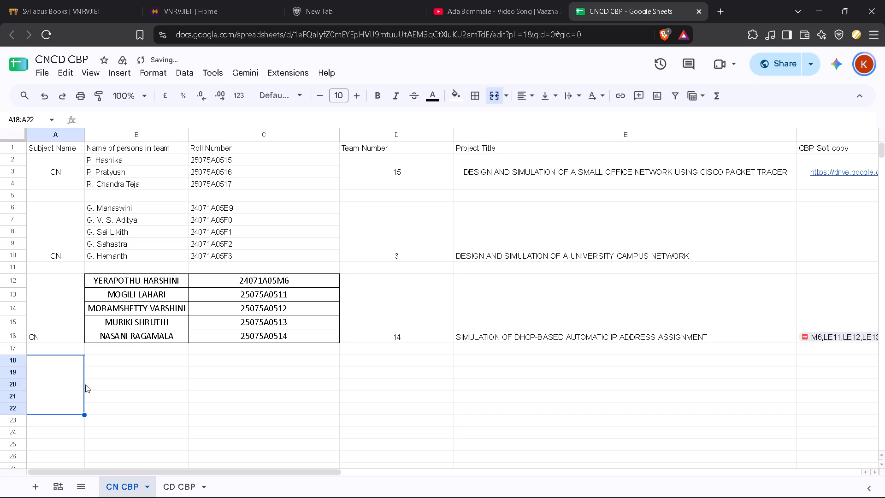
Enter CN as the subject name in the merged cell A18:A22.
left_click(72, 403)
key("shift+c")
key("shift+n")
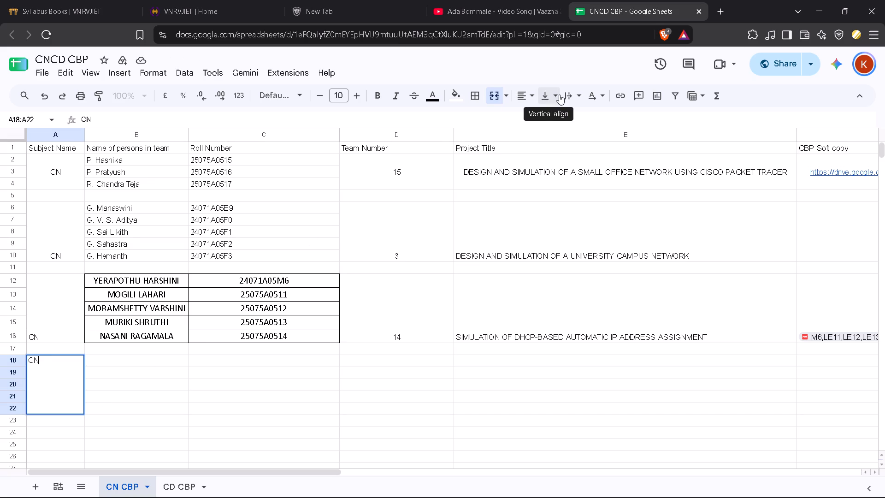
Centre the CN text horizontally and vertically in the merged cell A18:A22.
left_click(580, 95)
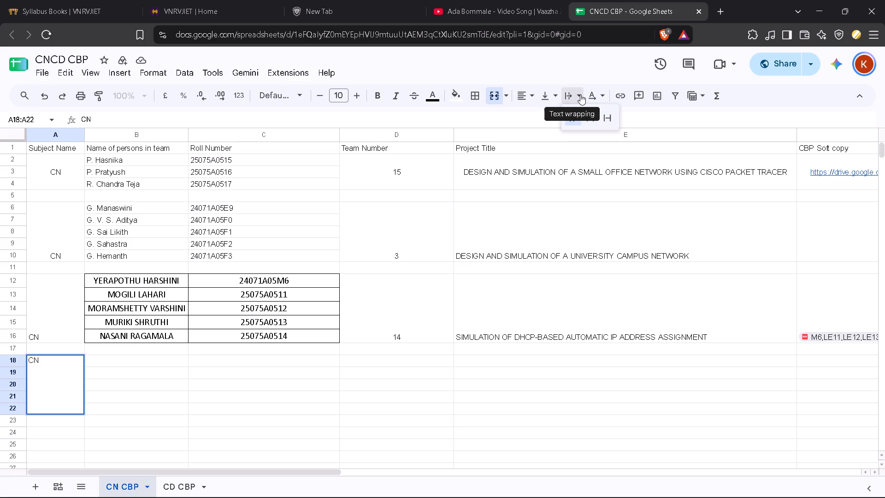
left_click(580, 95)
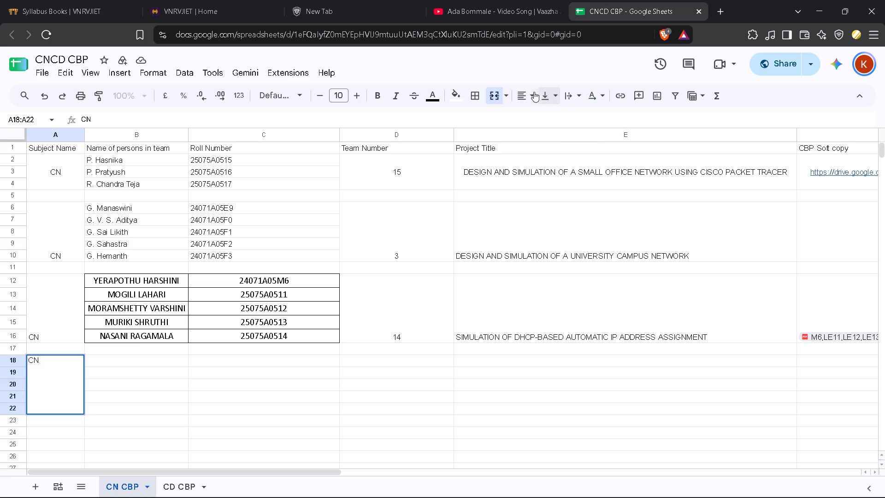
left_click(521, 91)
left_click(540, 112)
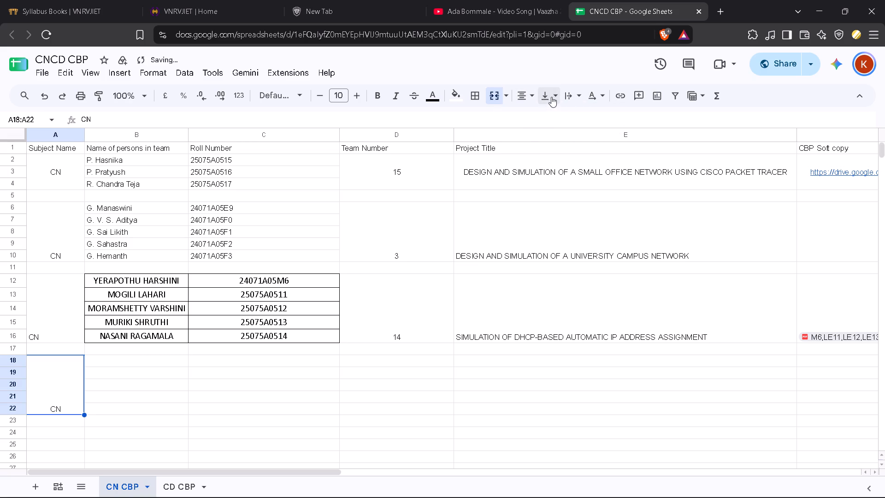
left_click(551, 97)
left_click(566, 113)
Enter the first team member's name in capital letters in cell B18.
left_click(152, 360)
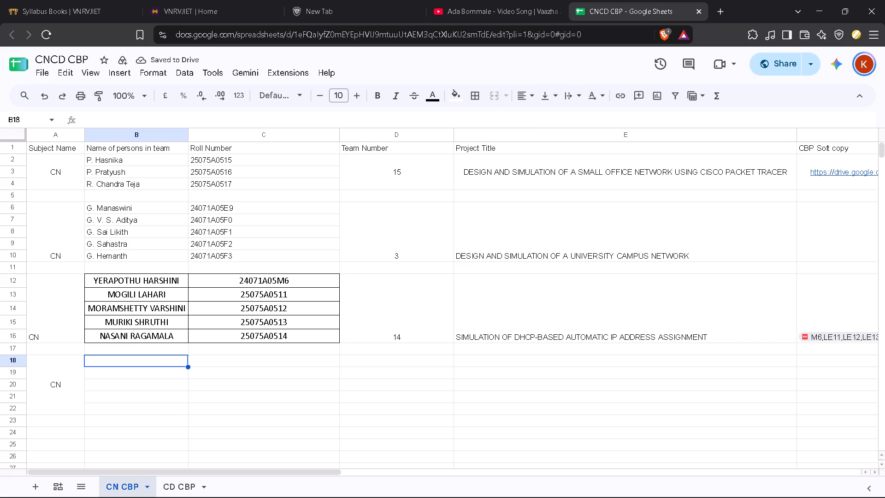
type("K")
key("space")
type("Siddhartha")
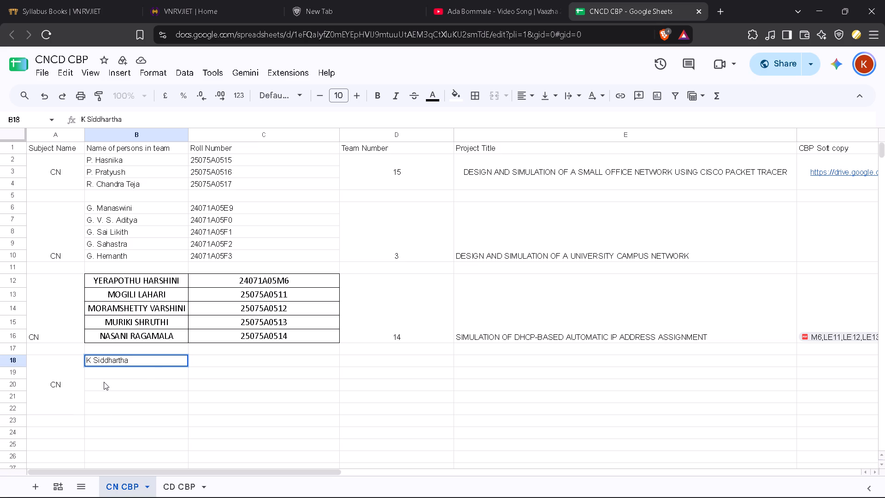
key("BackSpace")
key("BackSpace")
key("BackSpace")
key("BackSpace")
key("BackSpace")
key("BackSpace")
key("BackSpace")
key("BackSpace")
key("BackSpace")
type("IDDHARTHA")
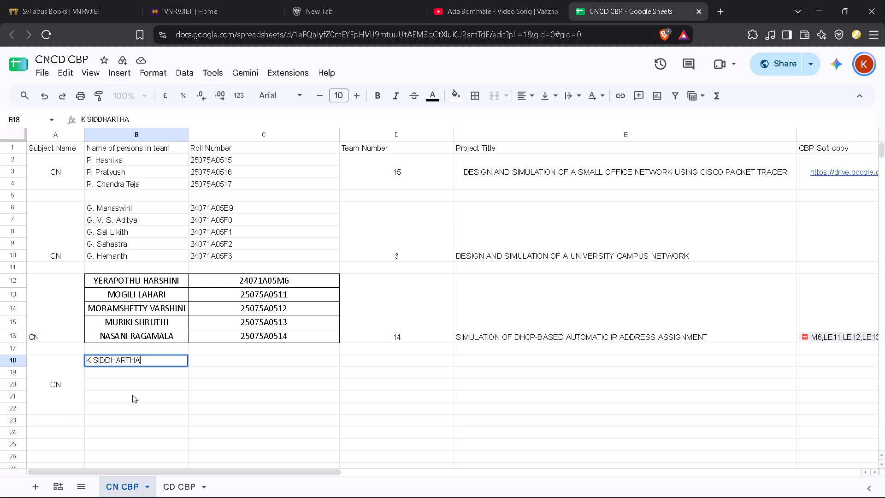
Enter the second team member's name in capital letters in cell B19.
left_click(129, 369)
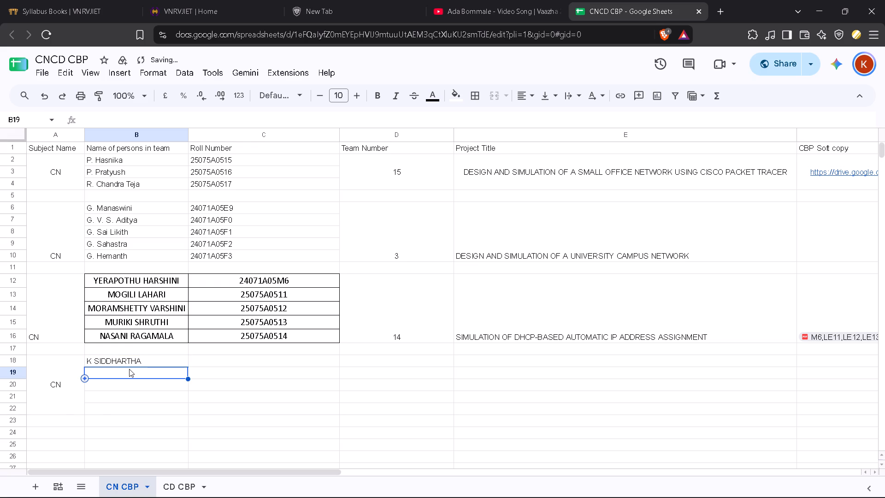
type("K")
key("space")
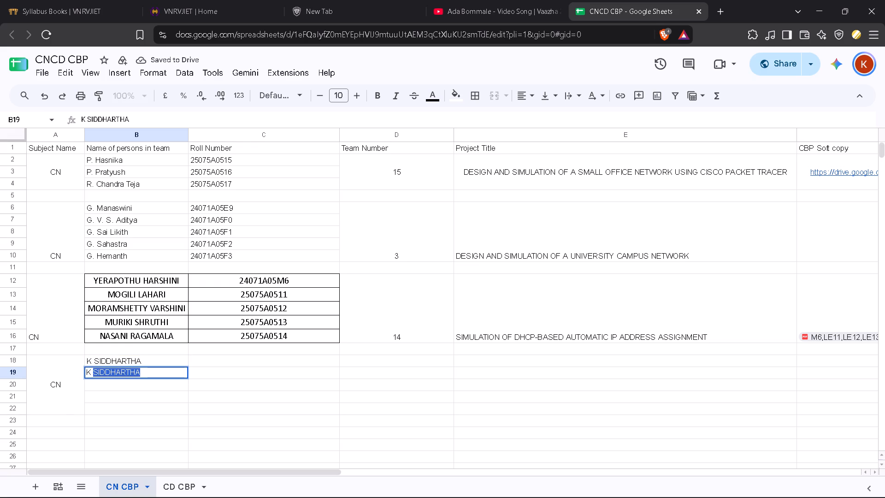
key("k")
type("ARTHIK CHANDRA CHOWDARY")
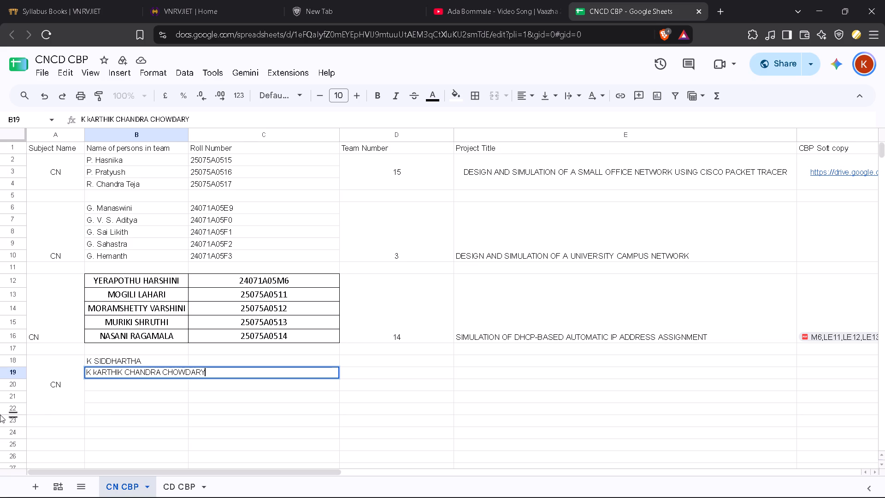
left_click(98, 372)
key("BackSpace")
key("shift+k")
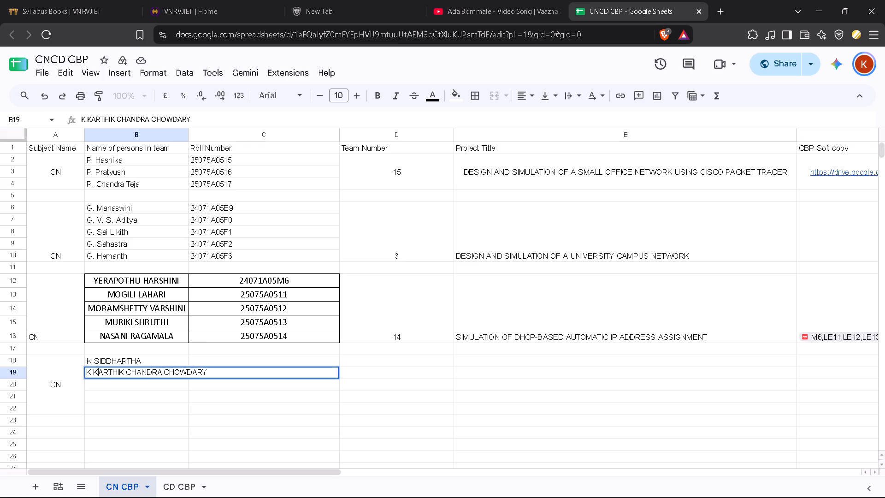
Enter the names of the third, fourth and fifth team members in capital letters in cells B20 to B22.
left_click(142, 384)
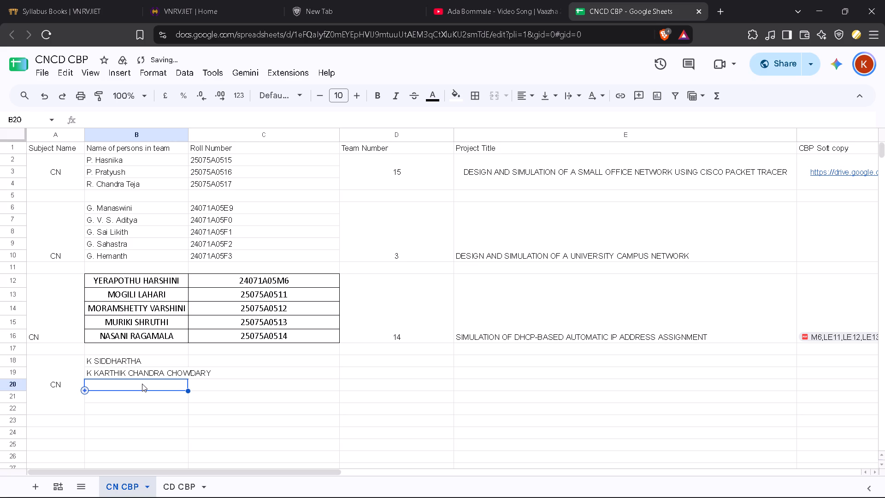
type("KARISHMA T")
left_click(124, 392)
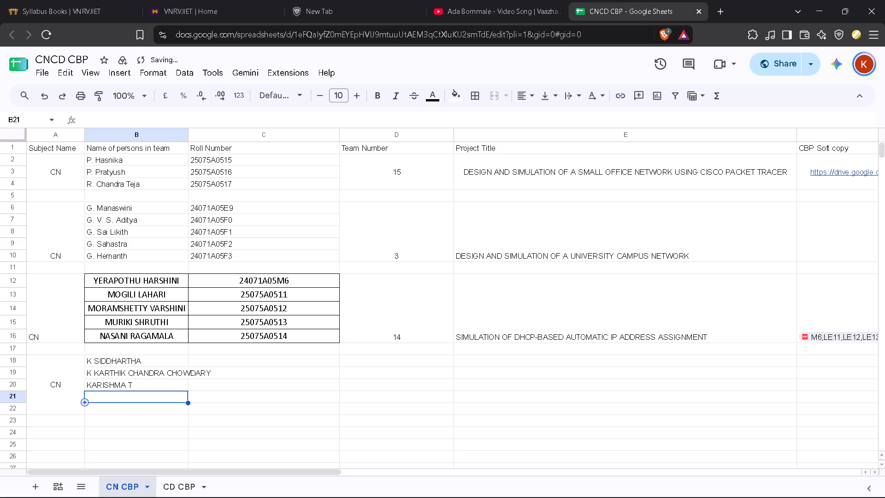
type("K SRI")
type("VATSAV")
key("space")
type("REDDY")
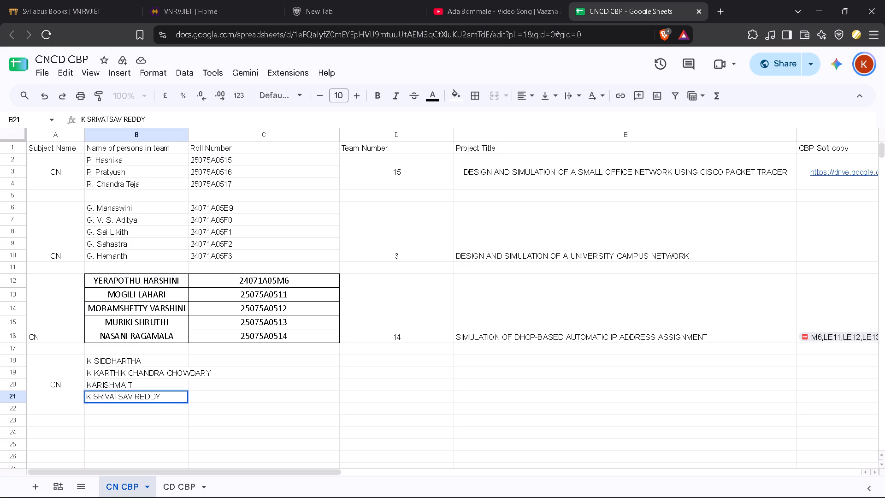
left_click(131, 406)
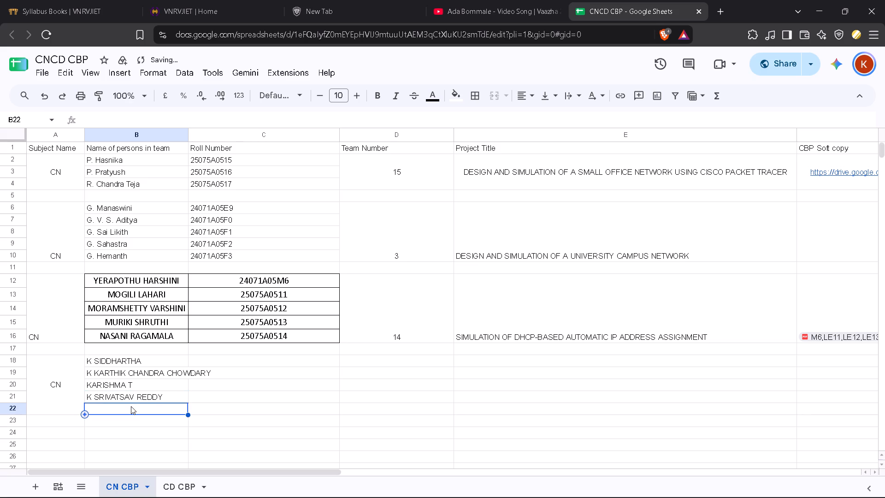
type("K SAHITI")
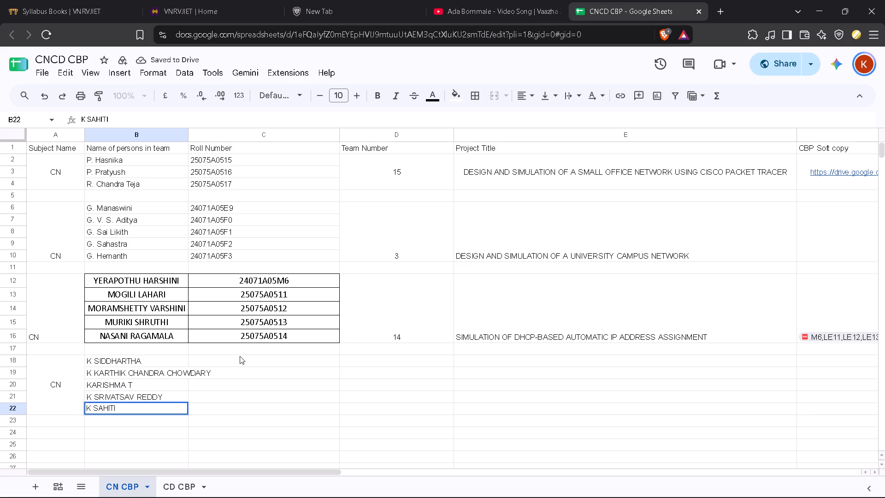
Enter the roll numbers of the first and second team members in cells C18 and C19.
left_click(246, 363)
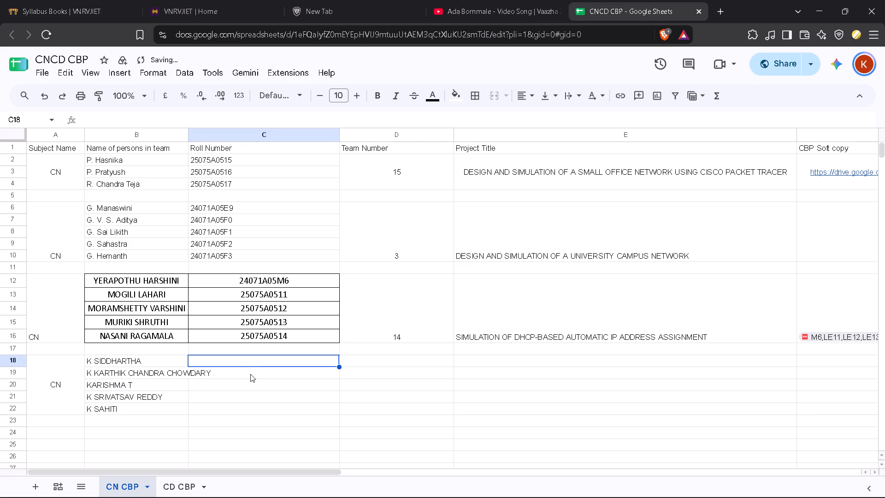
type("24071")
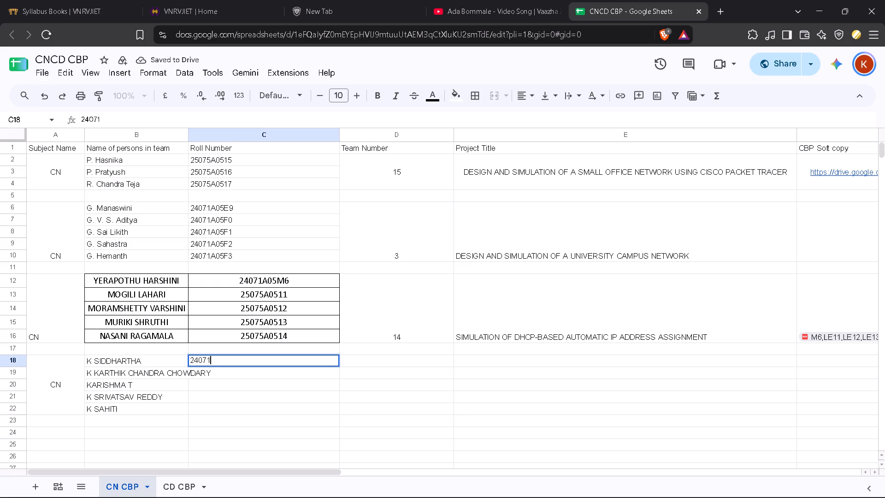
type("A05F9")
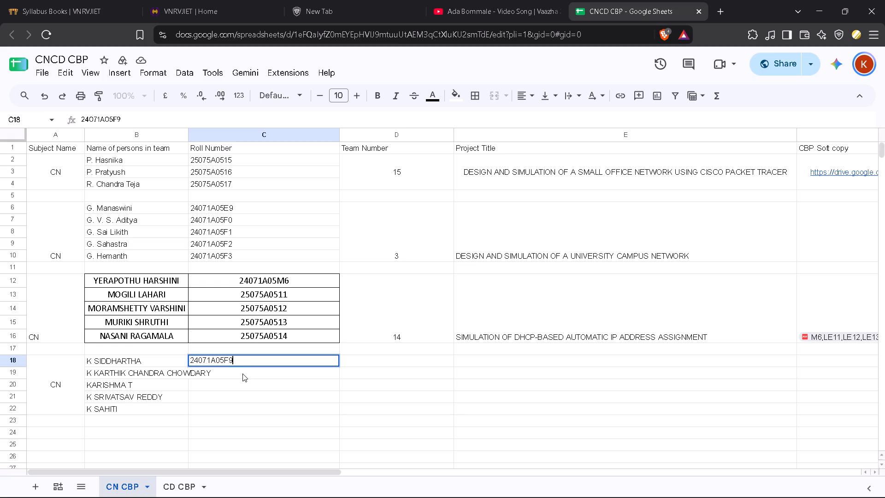
left_click(242, 373)
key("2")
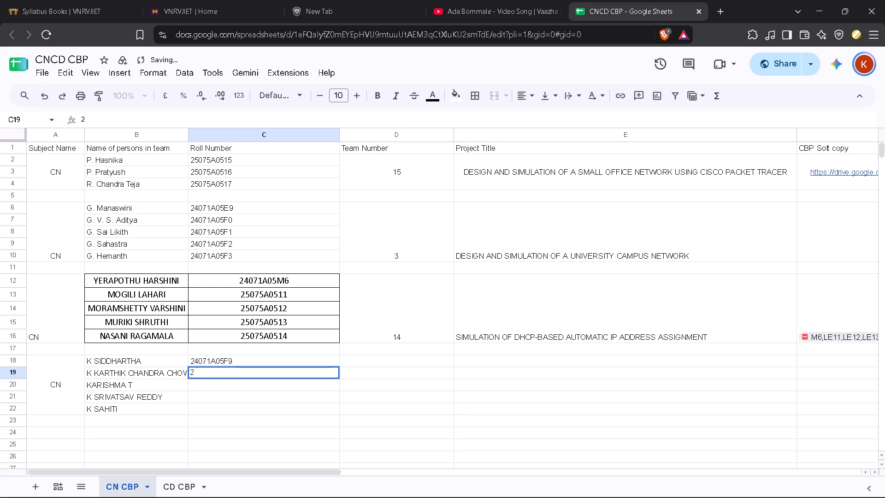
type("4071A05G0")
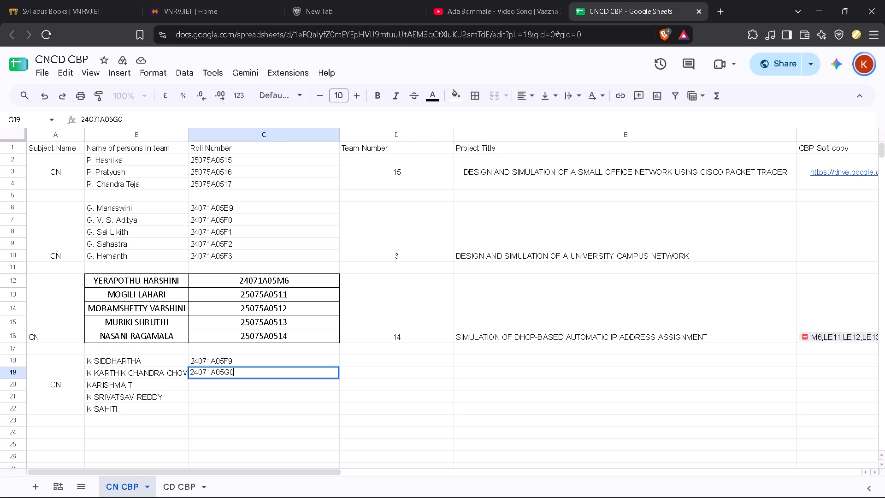
left_click(313, 373)
Fill the roll number series from cell C19 down to C22 for the third, fourth and fifth team members.
left_click(356, 382)
left_click(328, 372)
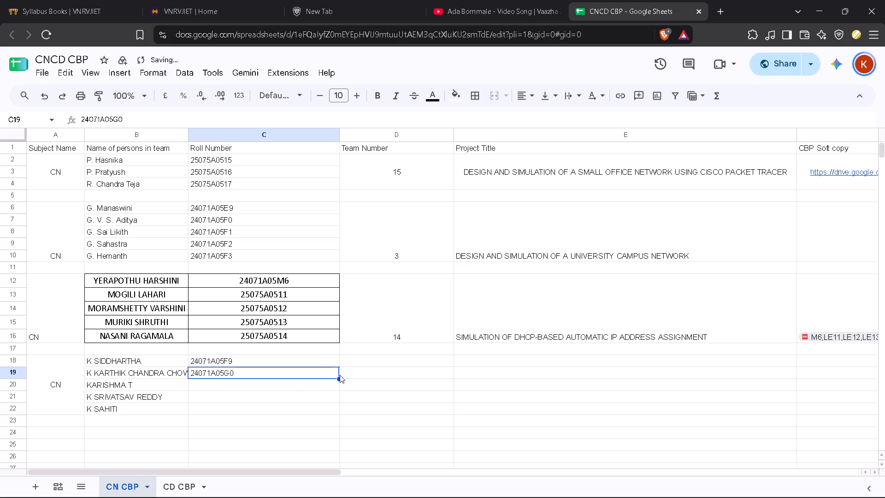
left_click_drag(339, 379, 337, 400)
left_click_drag(337, 400, 337, 409)
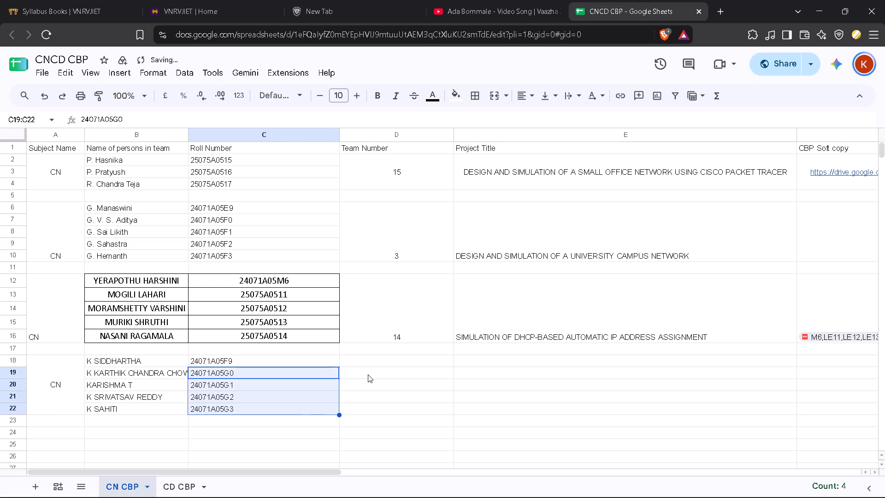
left_click(370, 373)
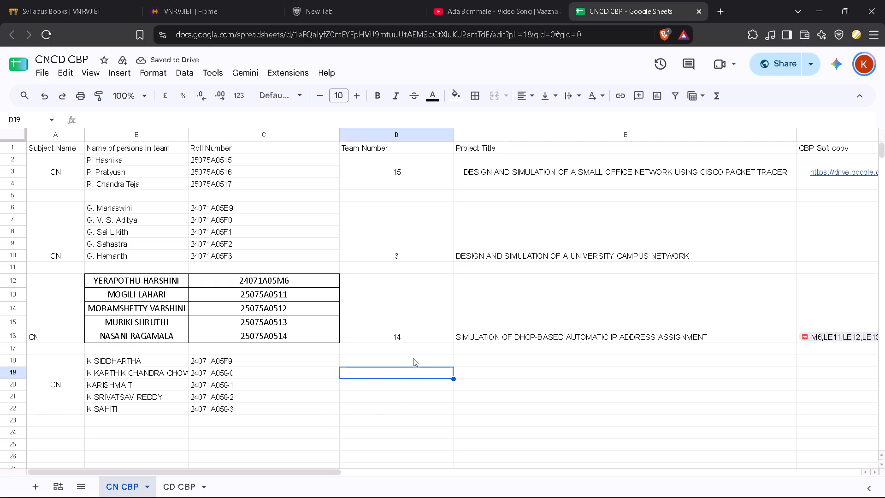
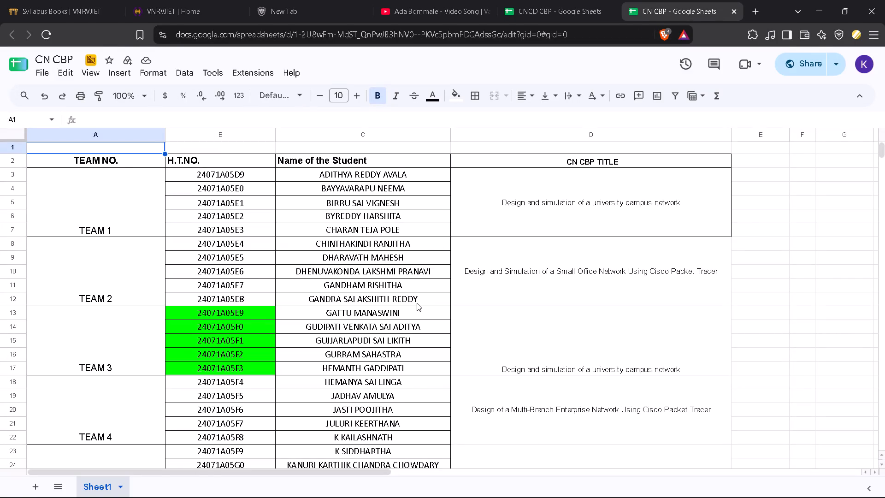
Look through the team list in the CN CBP spreadsheet for the team's roll numbers and project title.
scroll(417, 303, "down", 1)
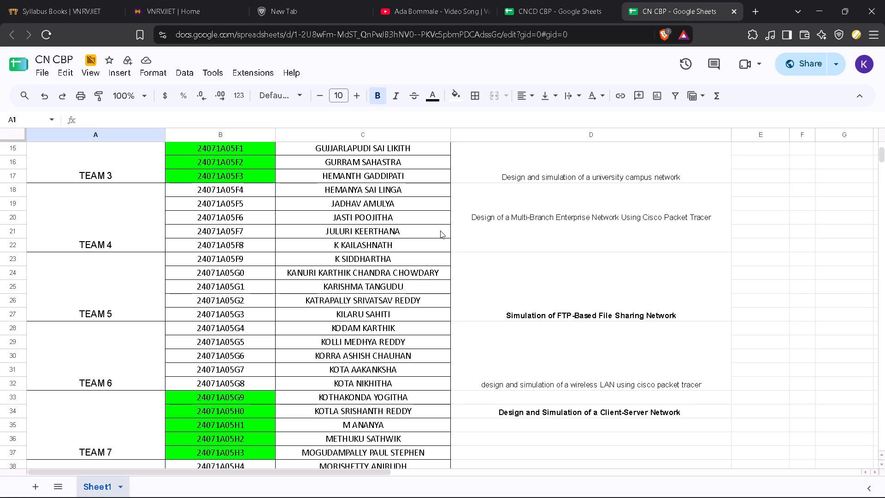
In the CNCD CBP spreadsheet, merge cells D18 to D22 in the Team Number column.
left_click(578, 0)
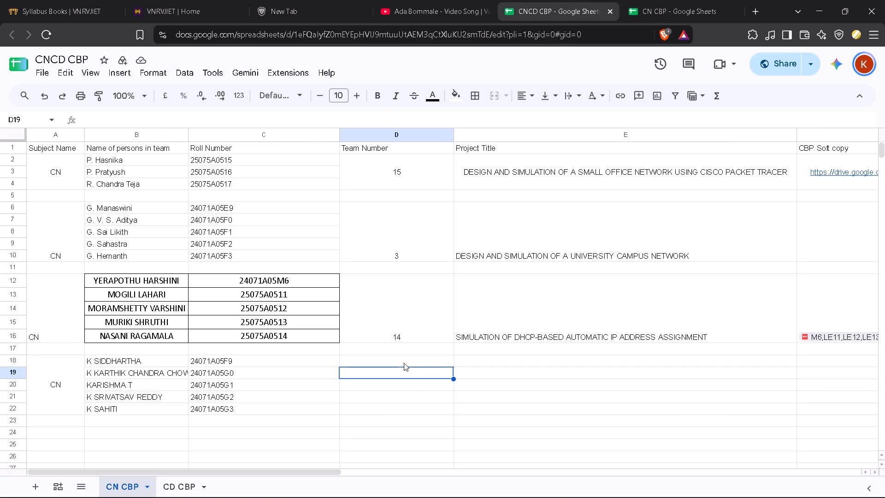
left_click(401, 357)
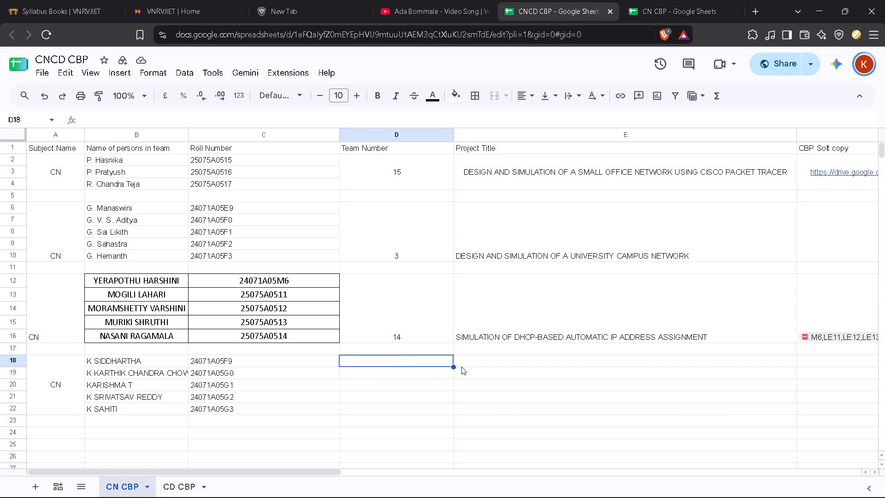
left_click_drag(441, 367, 439, 401)
left_click_drag(439, 401, 439, 404)
left_click(429, 356)
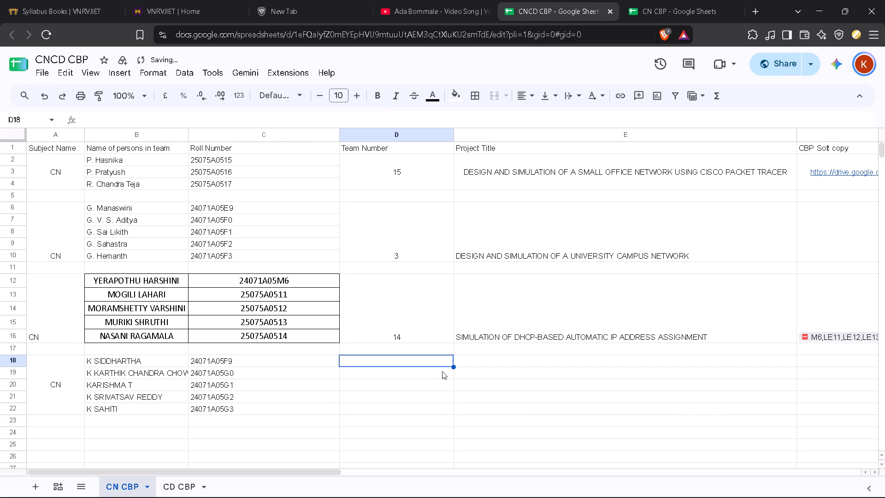
left_click_drag(455, 367, 450, 412)
left_click_drag(450, 412, 450, 415)
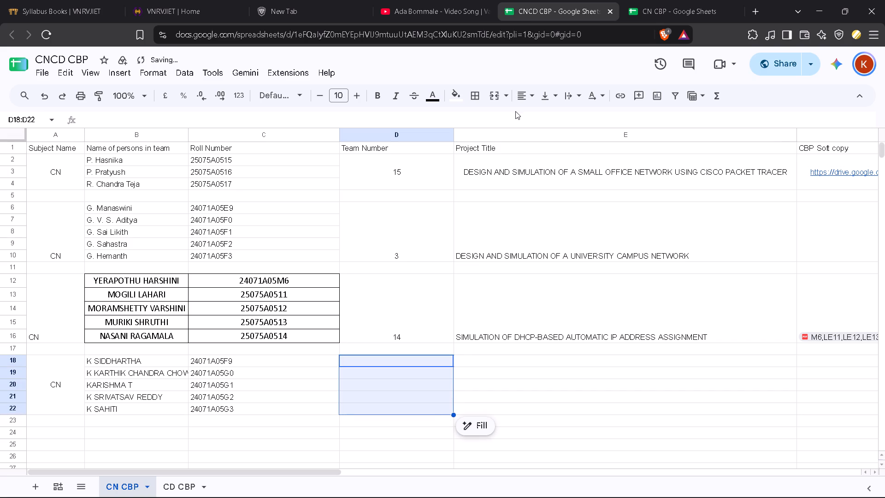
left_click(492, 97)
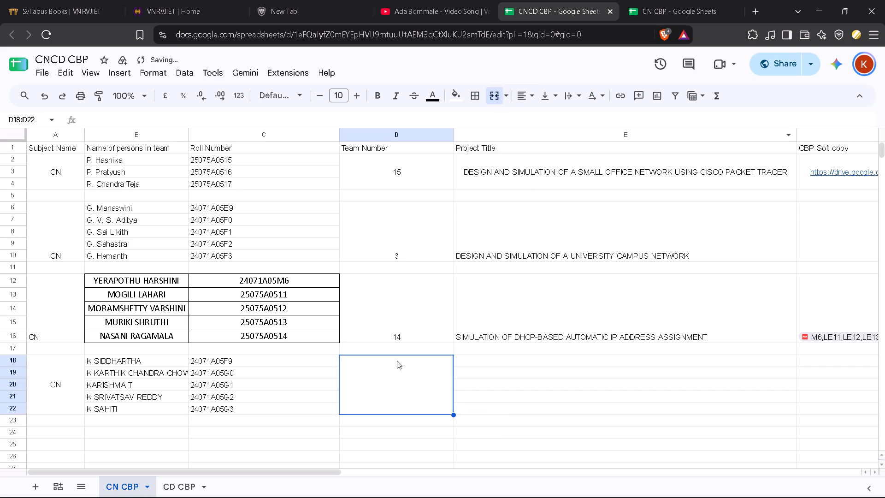
Enter team number 5 in the merged cell D18:D22 and centre it horizontally and vertically.
left_click(395, 391)
key("5")
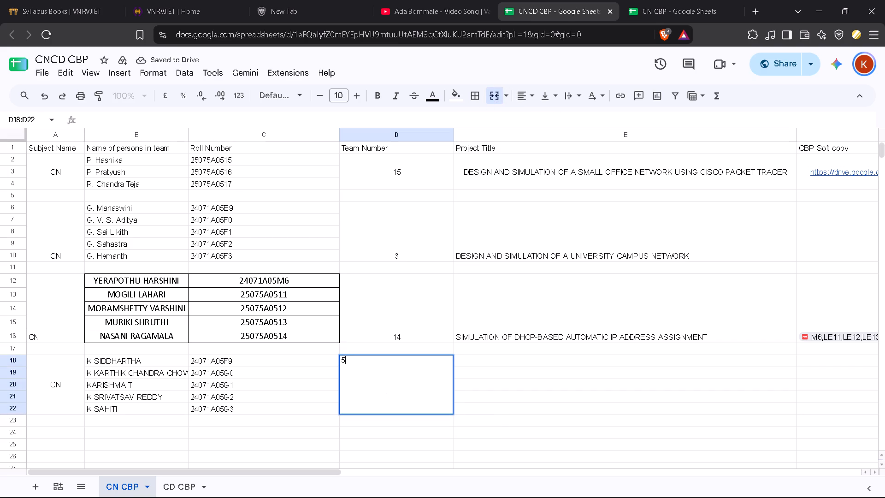
left_click(674, 0)
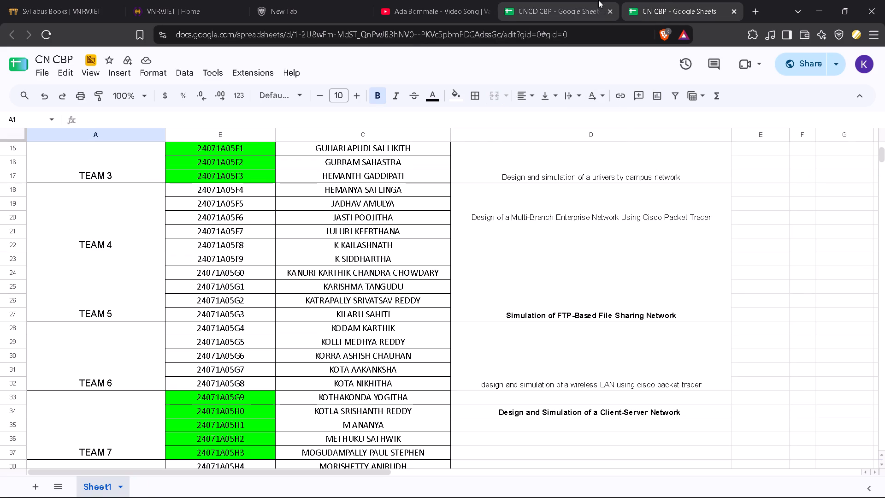
left_click(560, 0)
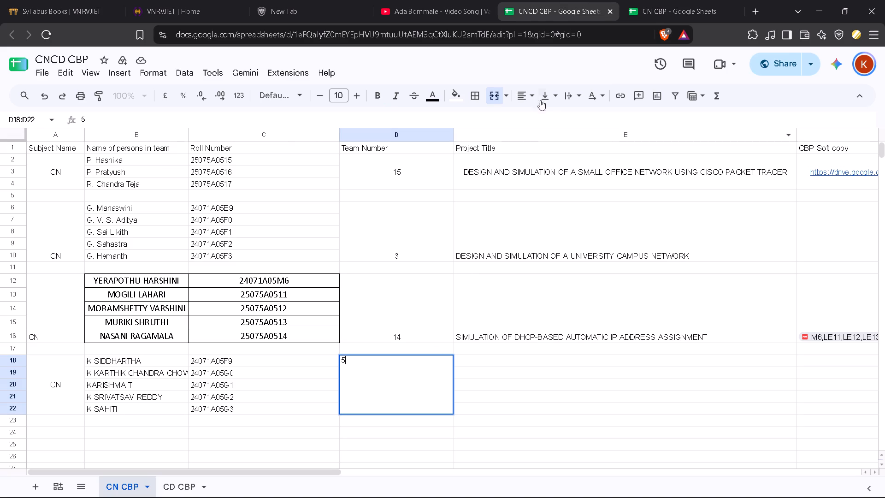
left_click(529, 96)
left_click(539, 118)
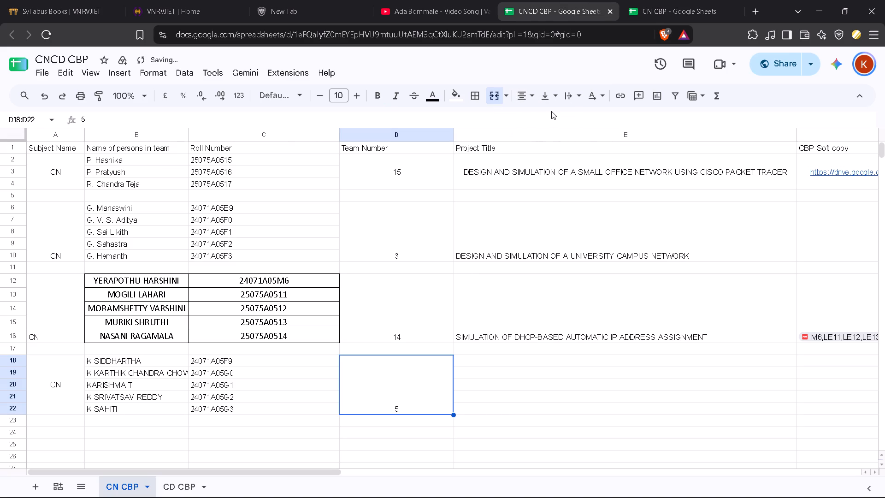
left_click(552, 96)
left_click(568, 116)
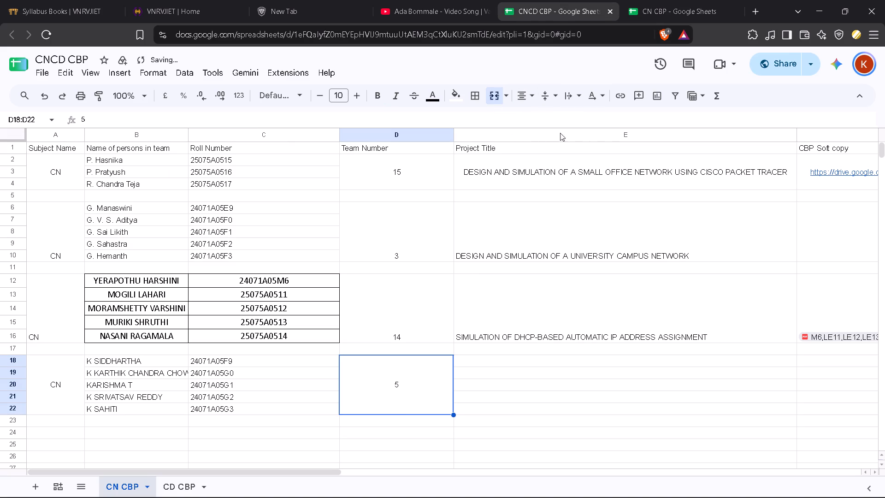
Merge cells E18 to E22 in the Project Title column.
left_click(557, 367)
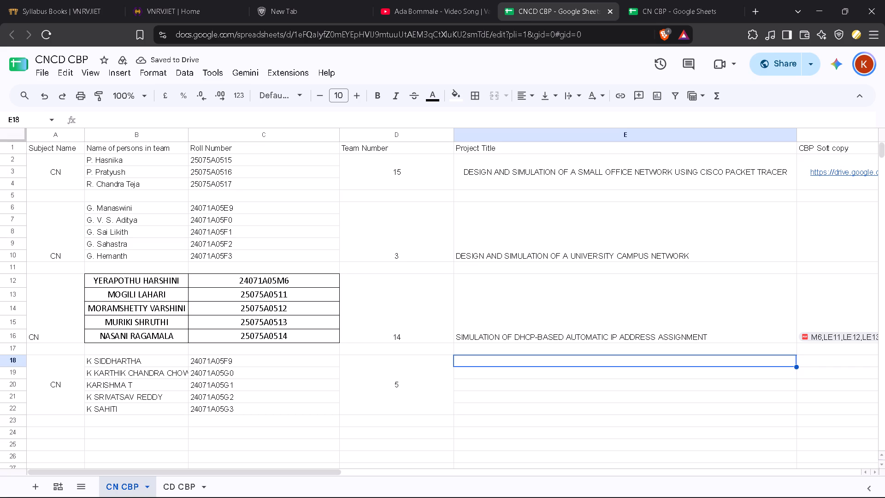
left_click_drag(798, 368, 796, 405)
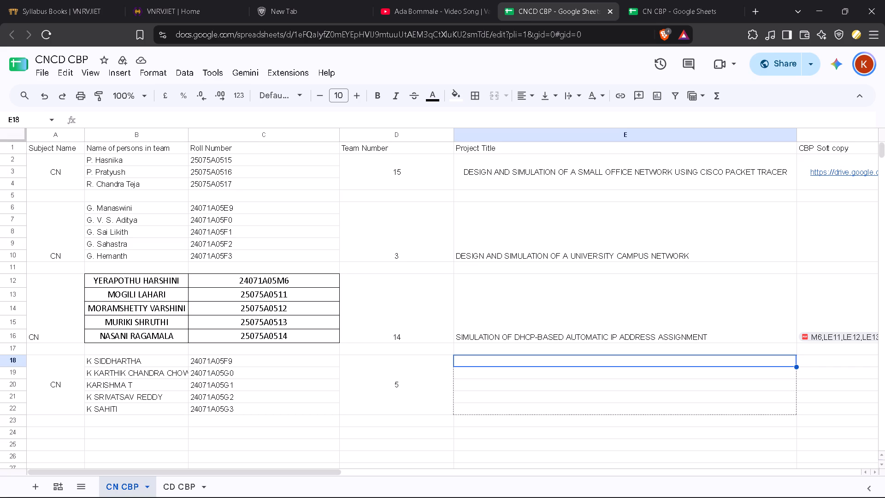
left_click_drag(796, 405, 795, 409)
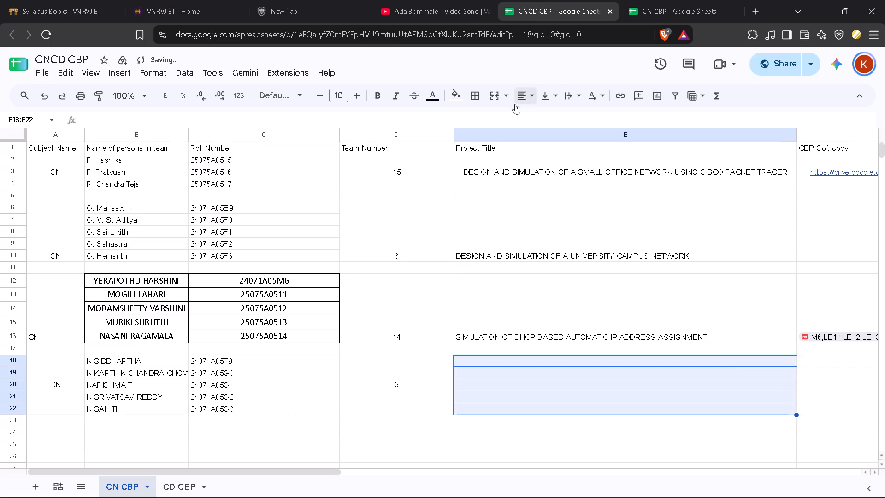
left_click(489, 94)
Copy Team 5's title "Simulation of FTP-Based File Sharing Network" from the CN CBP spreadsheet into merged cell E18:E22 of CNCD CBP.
left_click(636, 3)
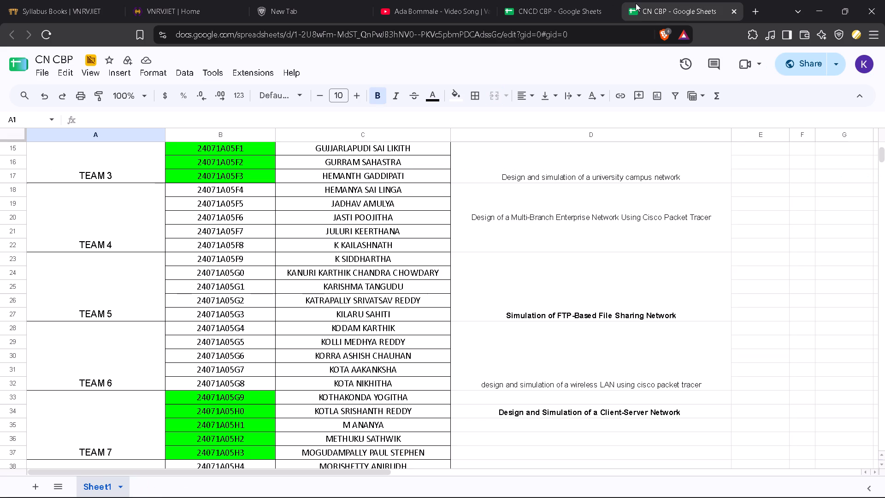
left_click(628, 301)
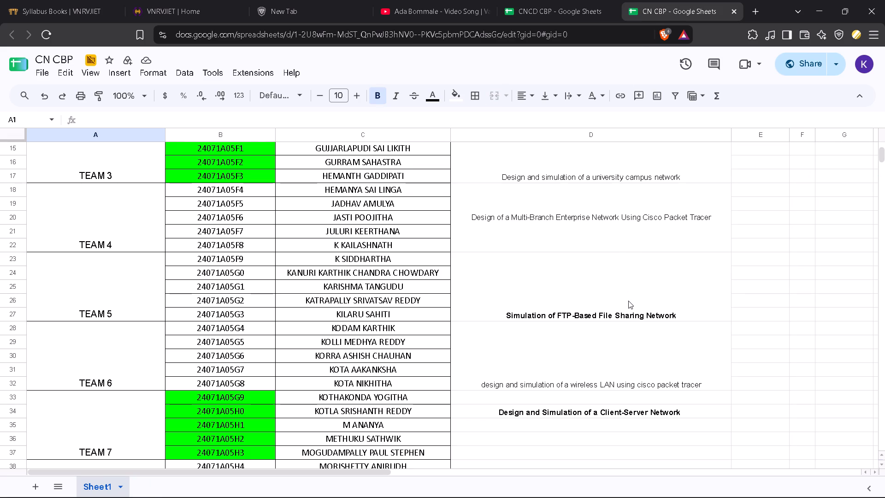
key("ctrl+c")
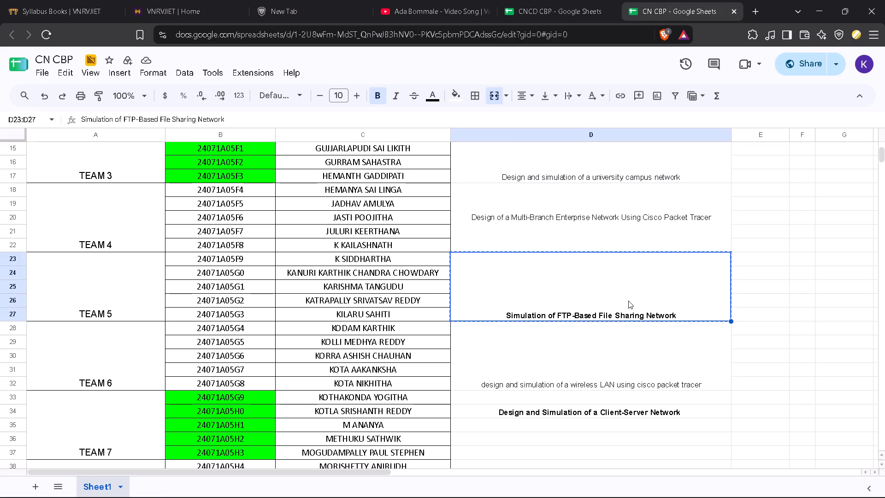
left_click(557, 0)
left_click(615, 387)
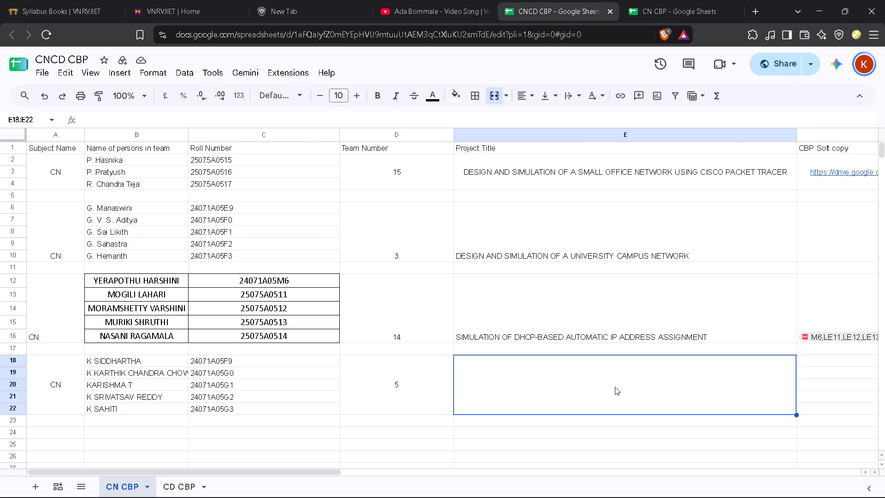
key("ctrl+v")
Align the pasted project title in E18:E22 vertically to the middle.
left_click(520, 102)
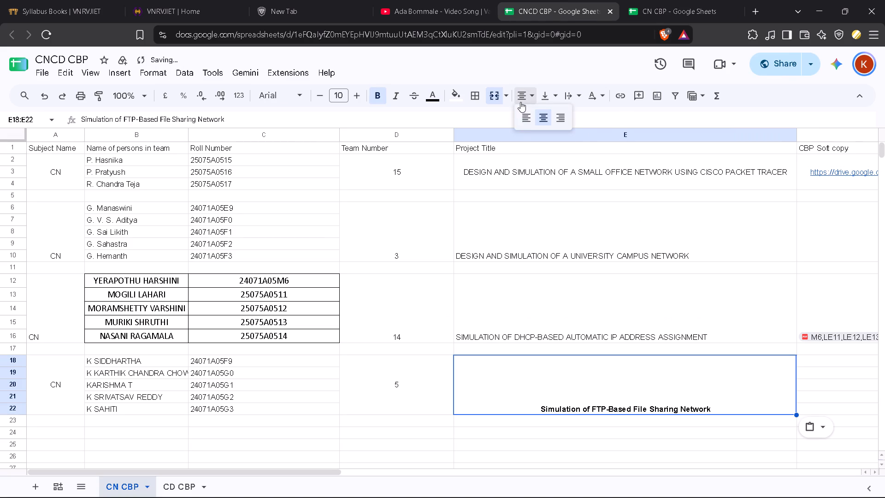
left_click(551, 91)
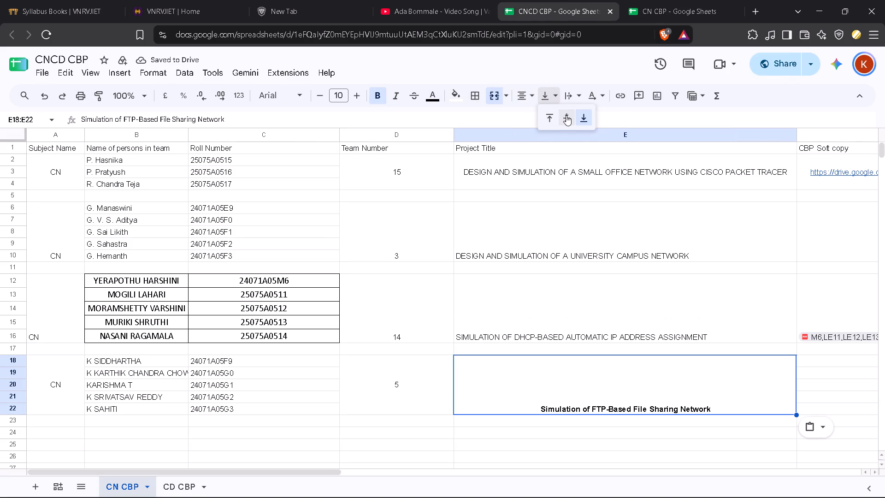
left_click(566, 116)
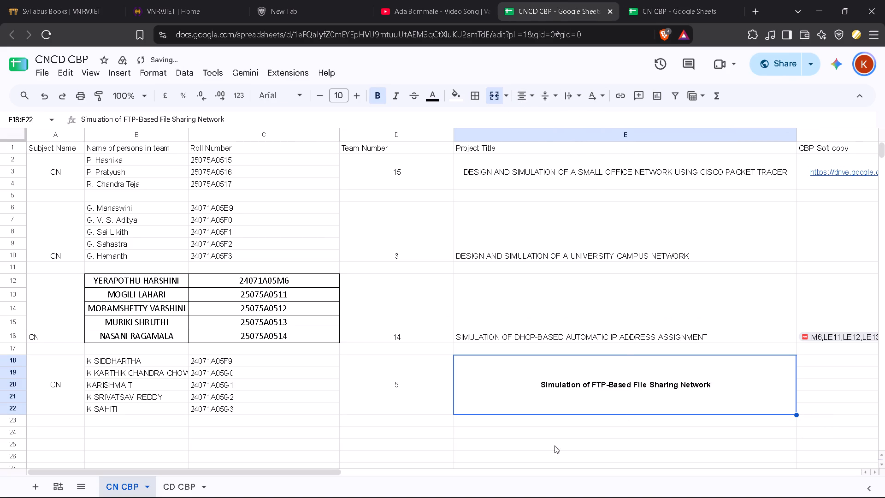
Merge cells F18 to F22 in the CBP Soft copy column.
left_click_drag(340, 472, 476, 483)
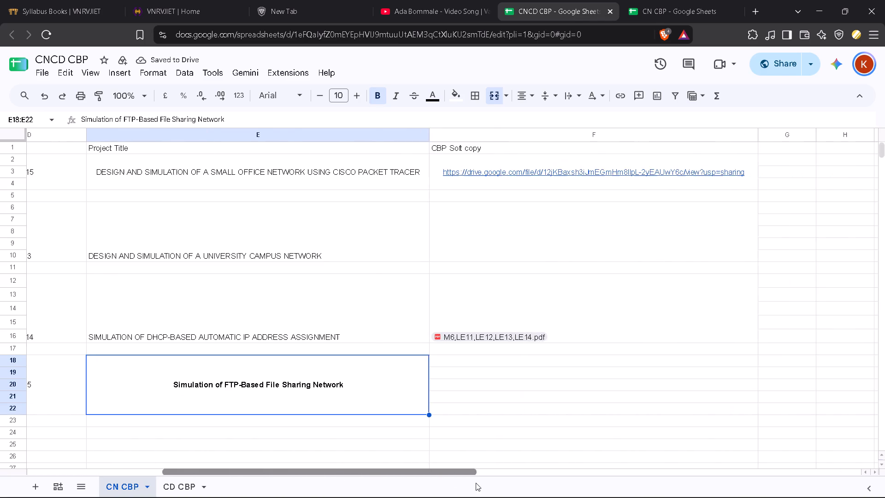
left_click_drag(476, 483, 503, 483)
left_click(449, 359)
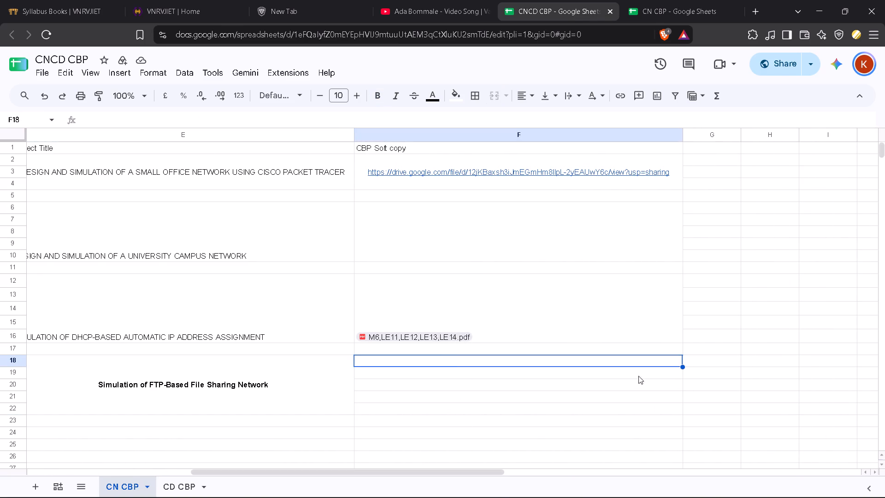
left_click_drag(683, 366, 676, 407)
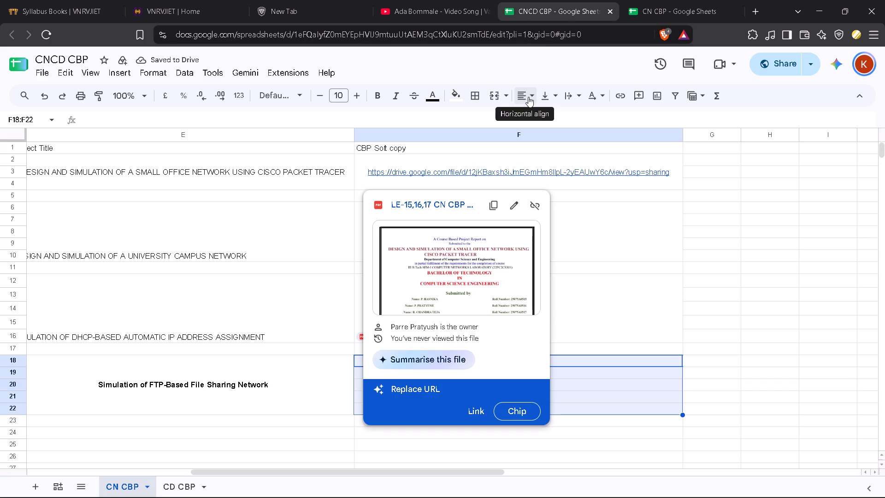
left_click(490, 94)
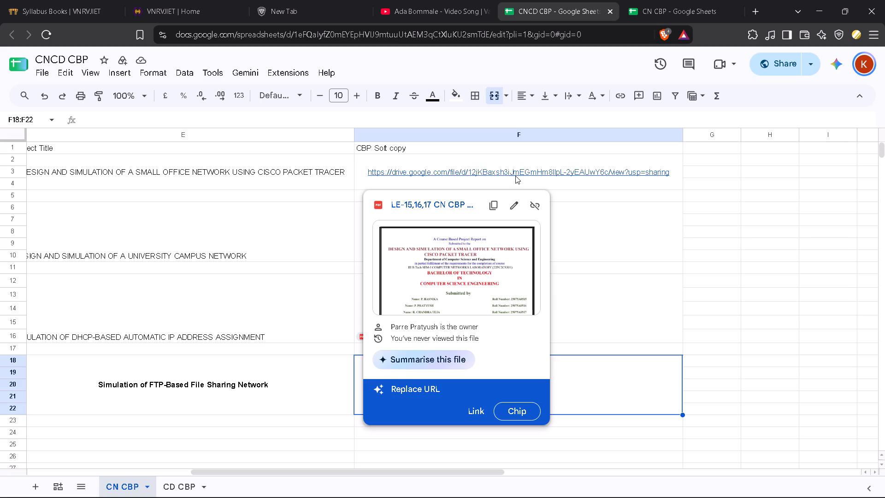
Examine how other teams' files are linked in the CBP Soft copy column, and return to the merged cell F18:F22.
left_click(515, 174)
left_click(515, 174)
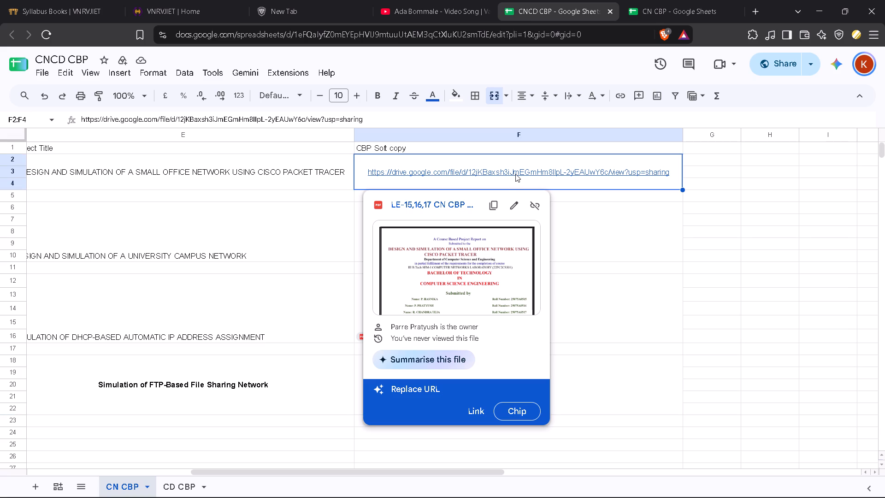
left_click(514, 173)
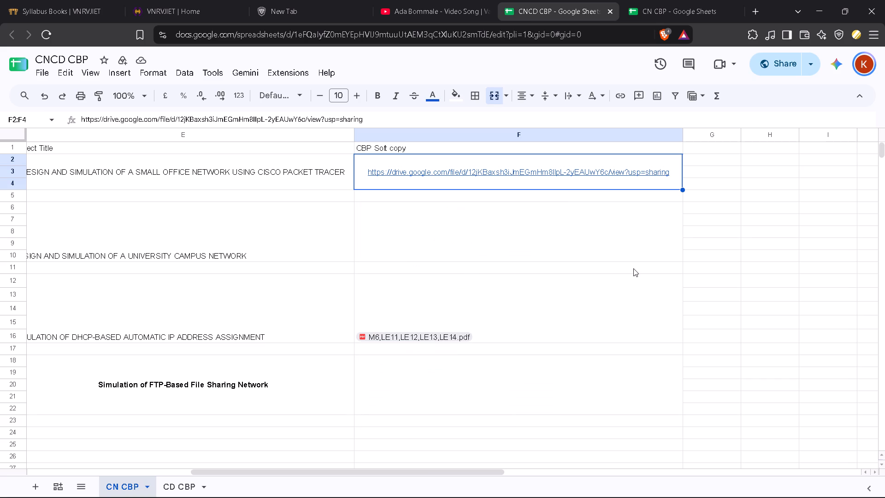
left_click(534, 382)
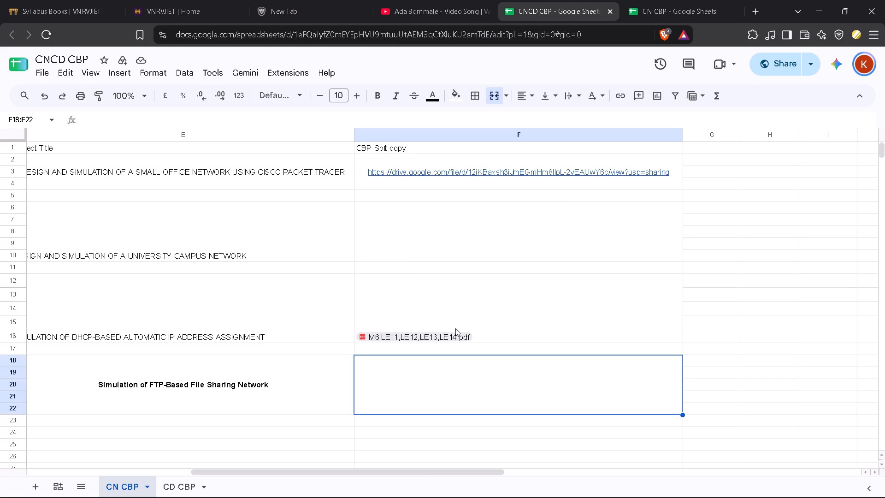
left_click(455, 338)
left_click(590, 385)
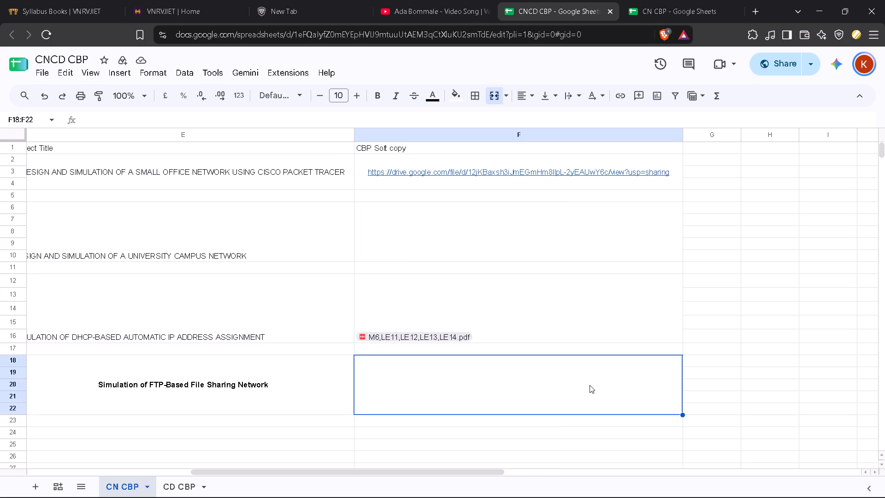
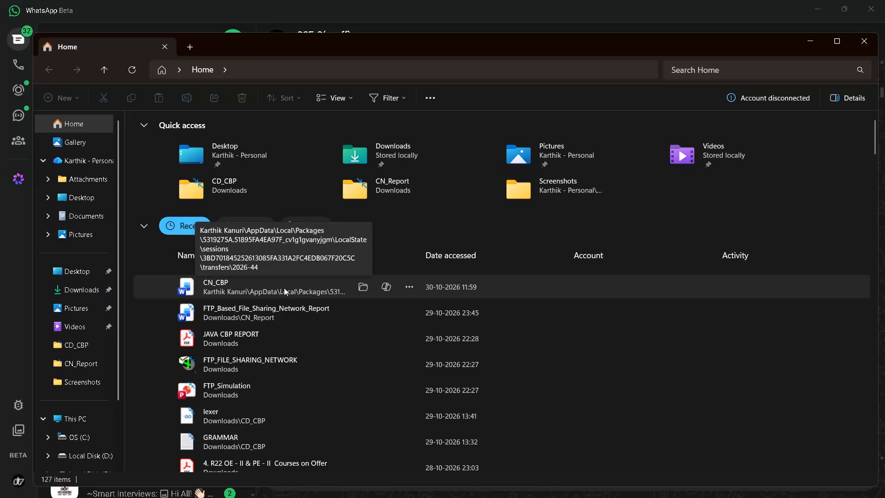
Open the recent CN_CBP report in Word, examine its title, certificate and declaration pages, and close the document.
double_click(284, 288)
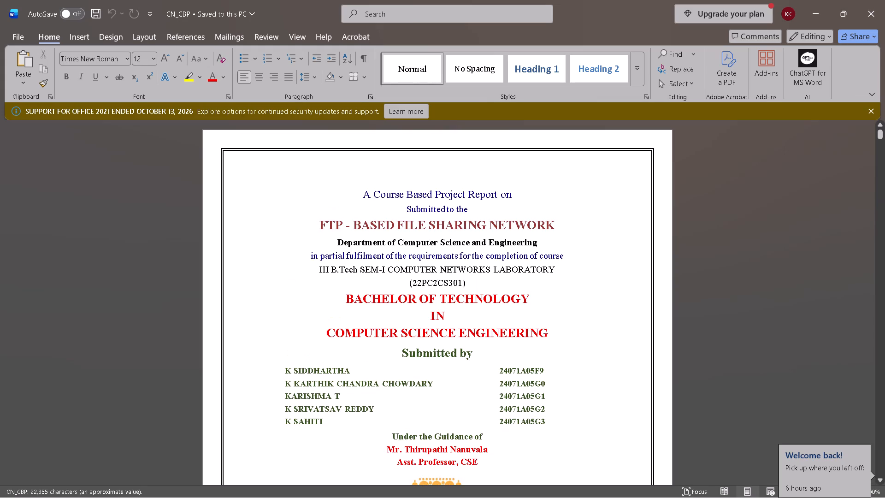
scroll(284, 288, "down", 3)
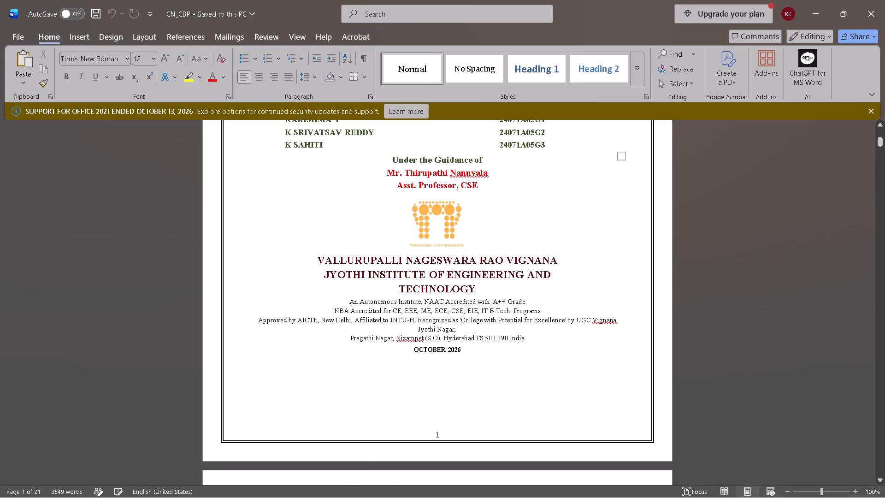
scroll(284, 288, "up", 1)
scroll(284, 288, "down", 2)
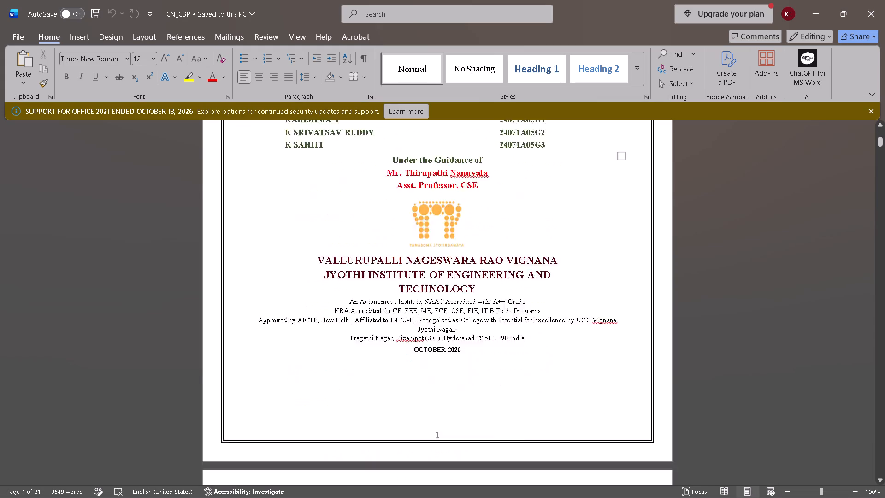
scroll(284, 288, "down", 12)
left_click(884, 0)
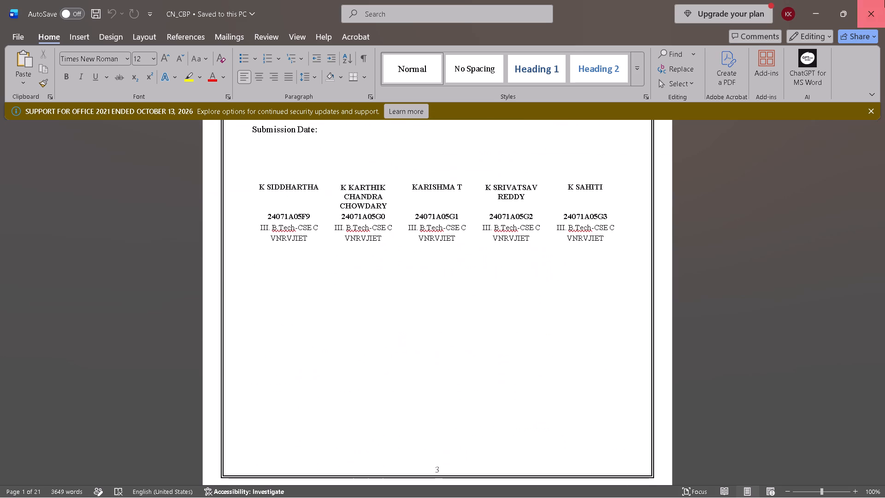
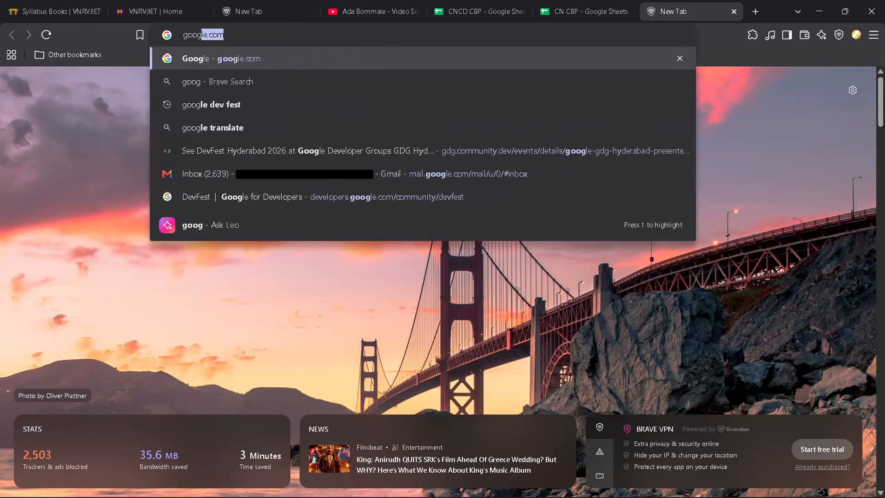
Search the web for Google Drive and open Drive with the first listed Google account.
type("le dri")
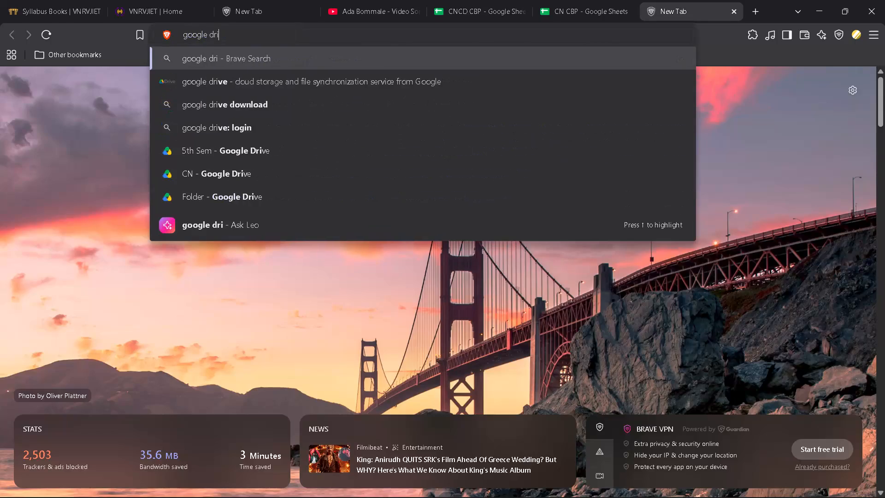
key("Down")
key("Return")
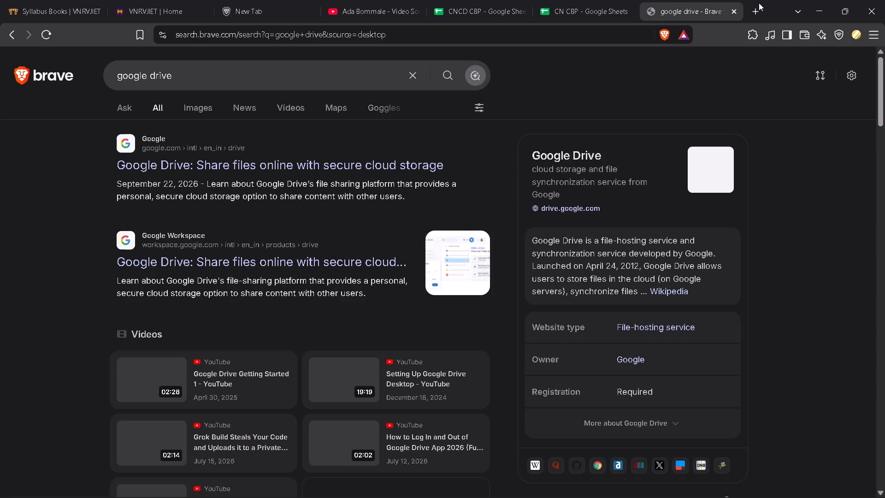
left_click(193, 162)
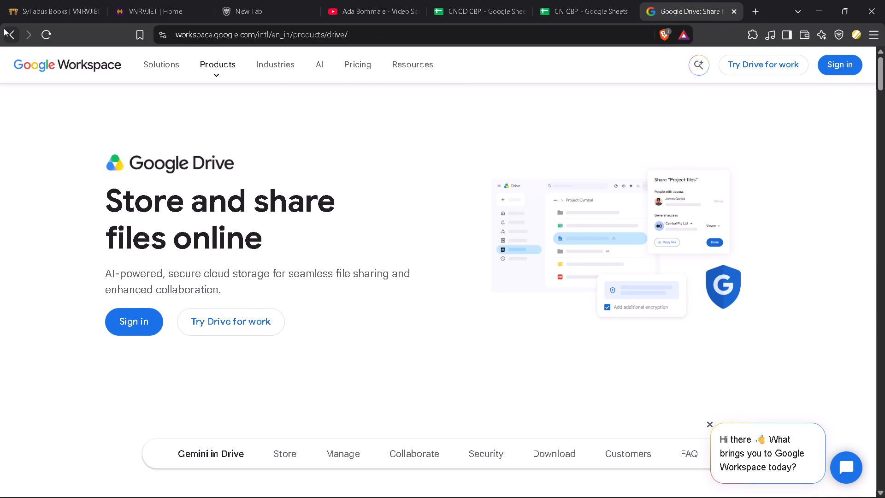
left_click(4, 28)
scroll(183, 285, "down", 2)
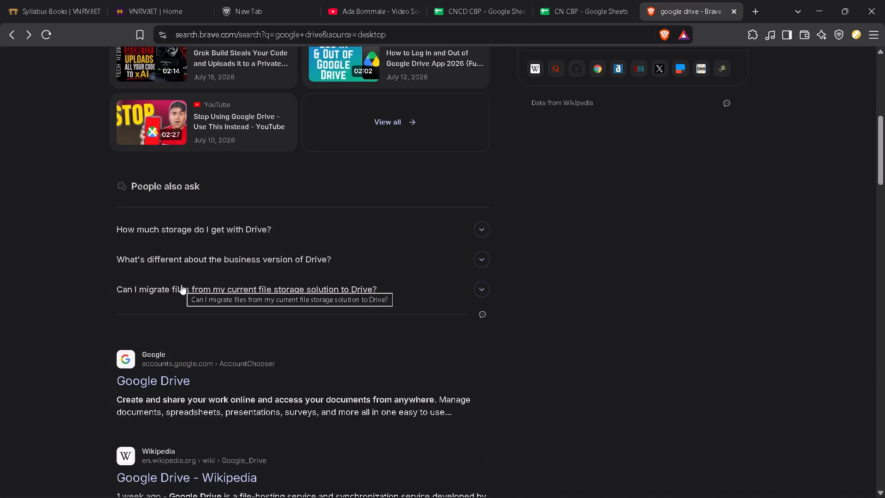
left_click(174, 381)
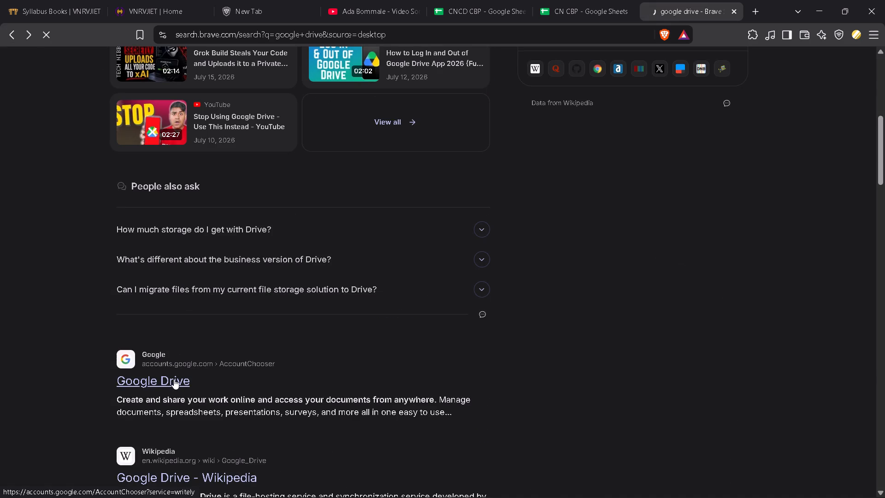
scroll(172, 378, "down", 1)
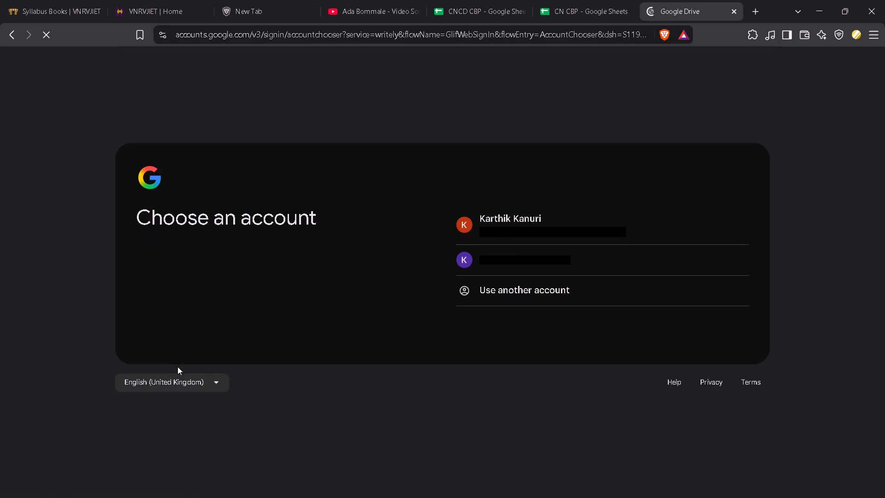
left_click(501, 224)
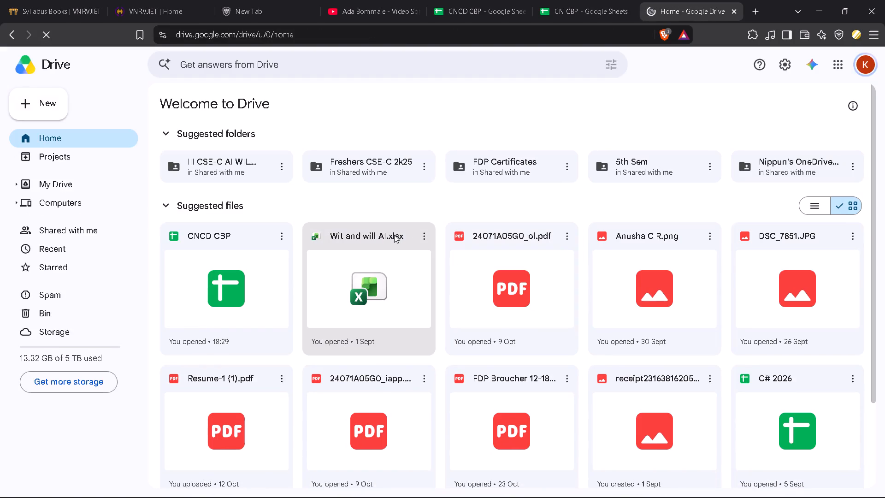
Upload the file F9,G0,G1,G2,G3.pdf from the Downloads folder to Google Drive.
left_click(46, 104)
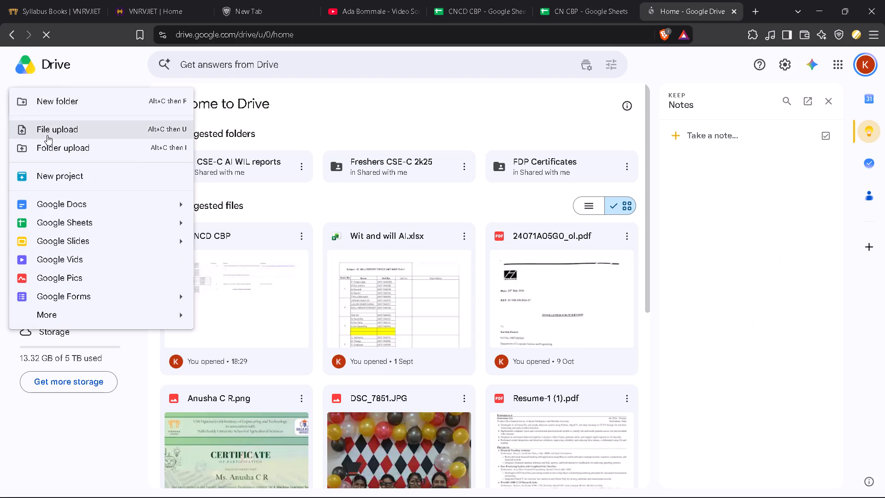
left_click(47, 135)
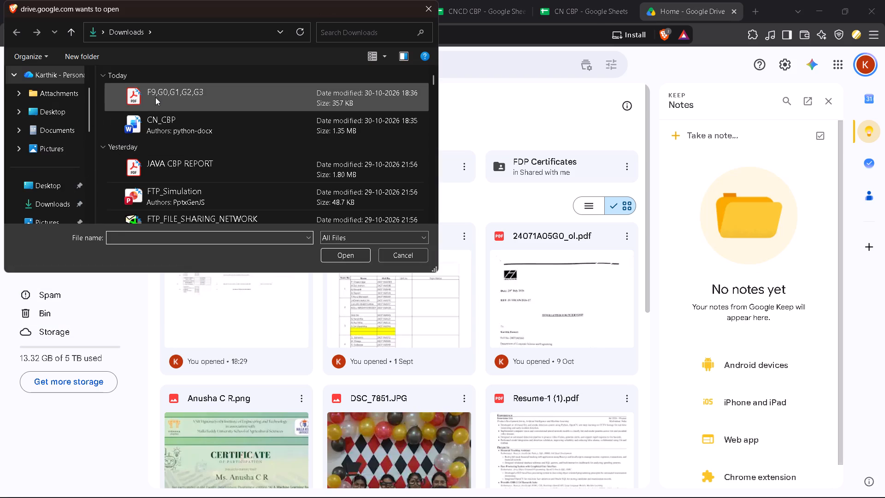
left_click(156, 97)
left_click(342, 257)
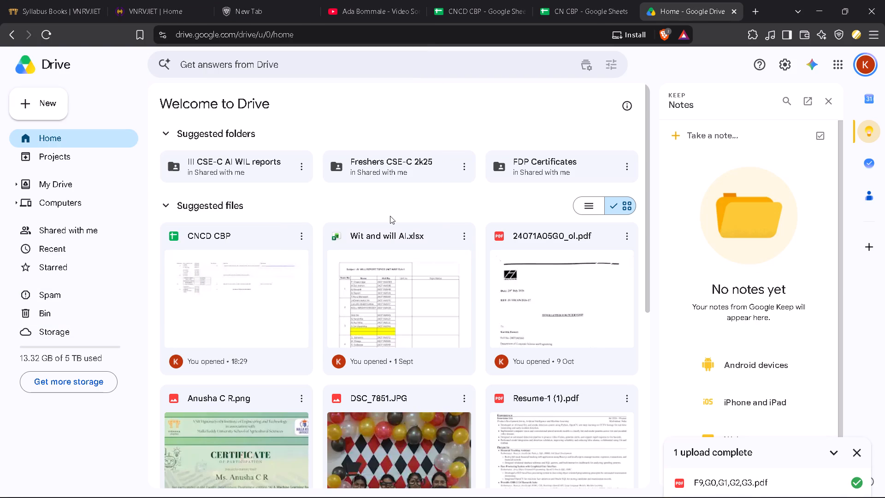
Find the uploaded F9,G0,G1,G2,G3.pdf among the recent Drive files and share it with anyone with the link as Editor.
scroll(386, 221, "down", 1)
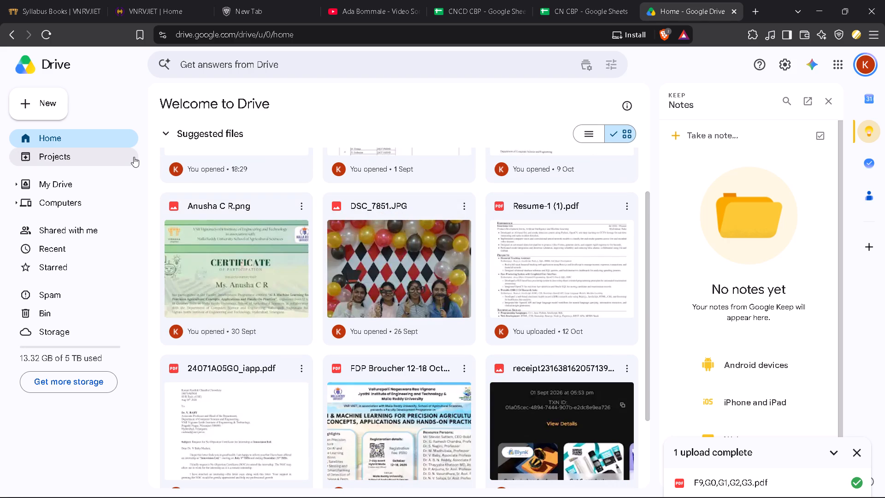
left_click(115, 187)
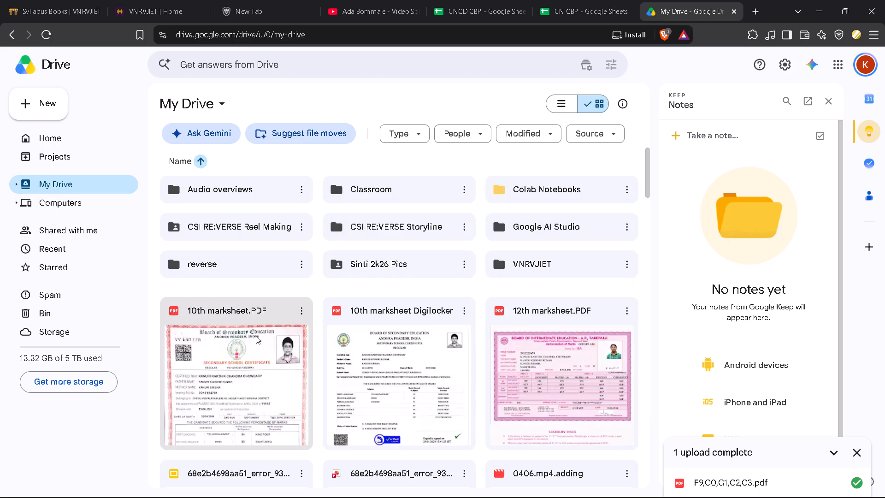
left_click(90, 210)
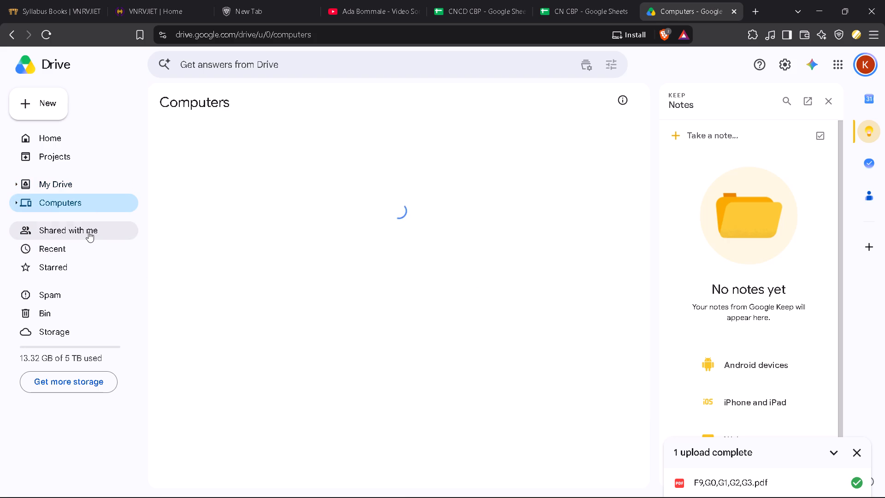
left_click(88, 232)
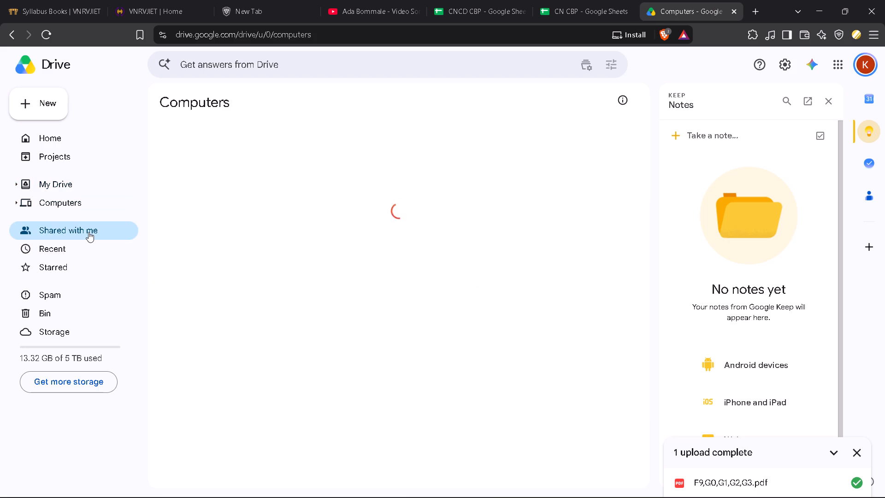
left_click(88, 246)
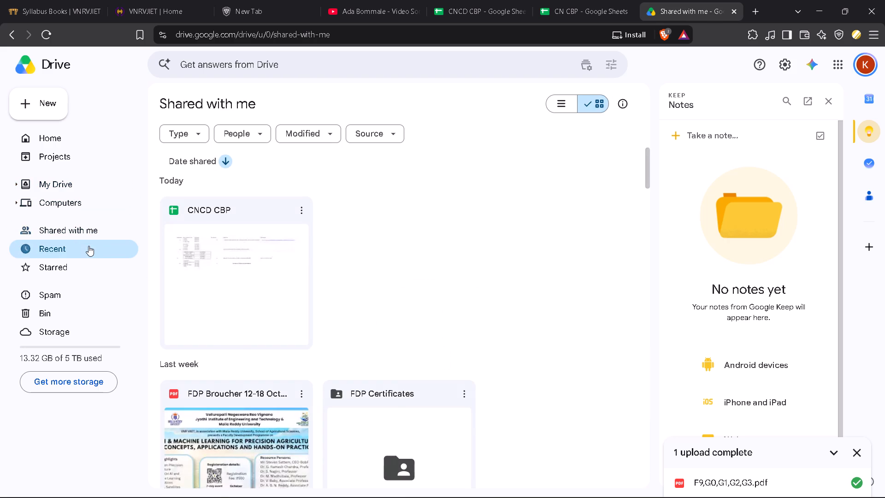
left_click(304, 191)
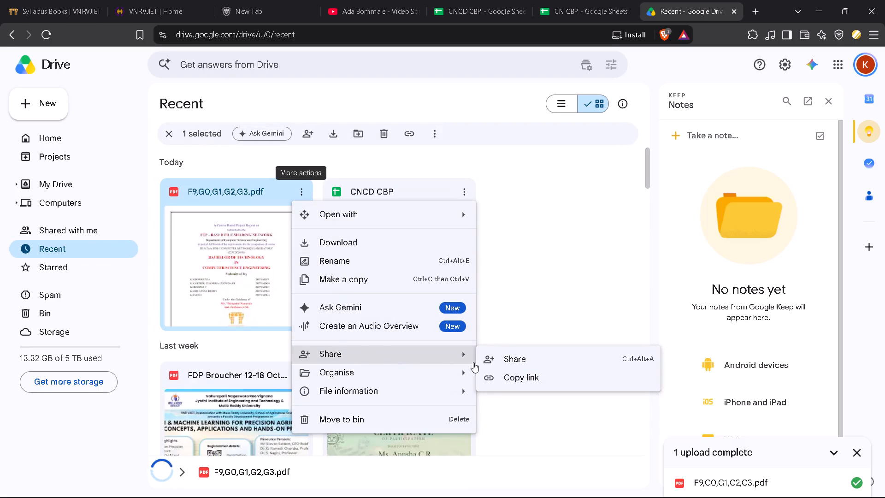
left_click(519, 358)
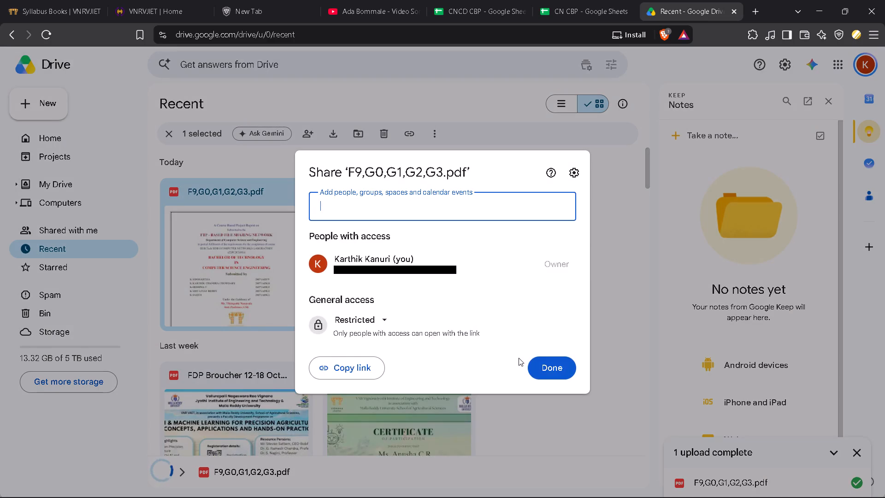
left_click(467, 325)
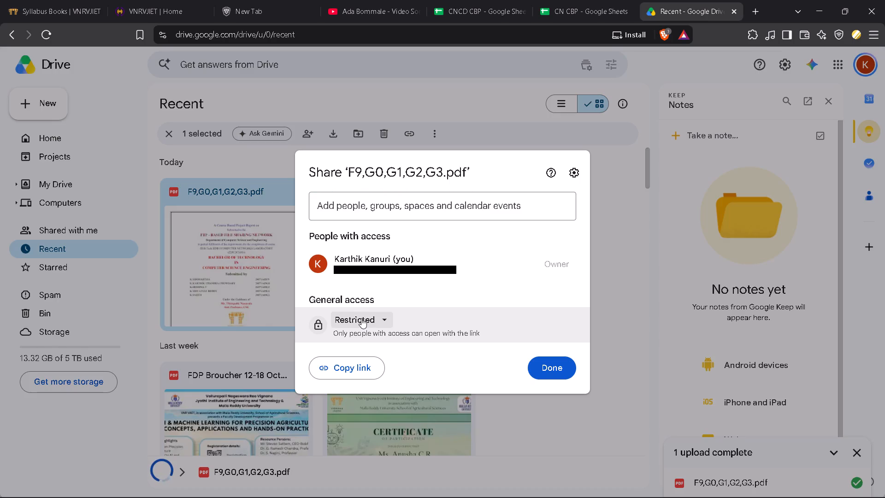
left_click(361, 318)
left_click(380, 376)
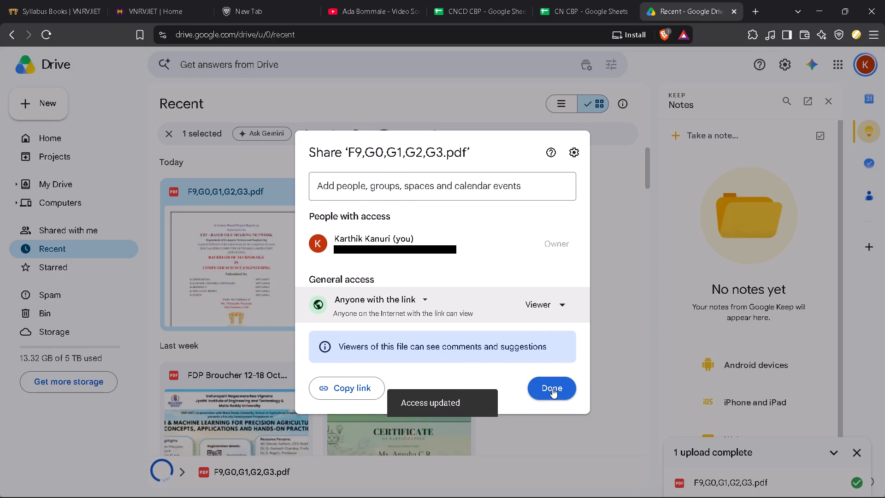
left_click(542, 299)
left_click(505, 412)
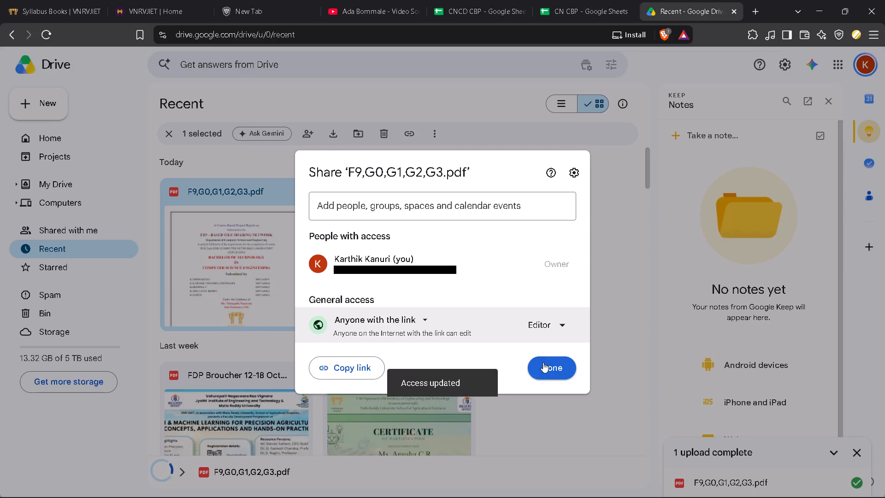
left_click(543, 362)
Copy the sharing link of F9,G0,G1,G2,G3.pdf.
left_click(301, 186)
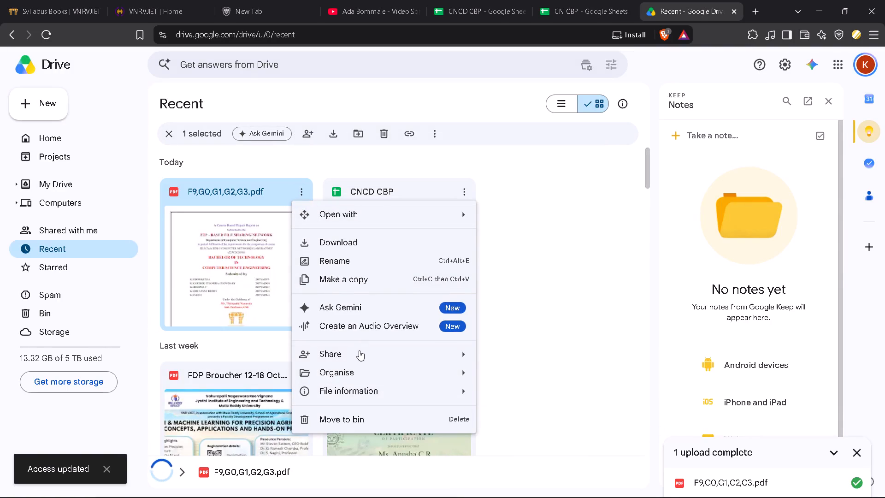
left_click(359, 352)
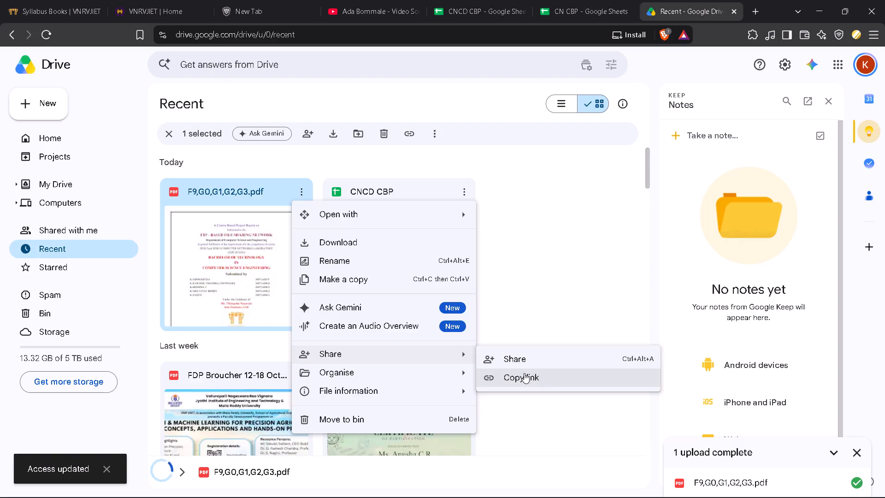
left_click(524, 373)
left_click(303, 193)
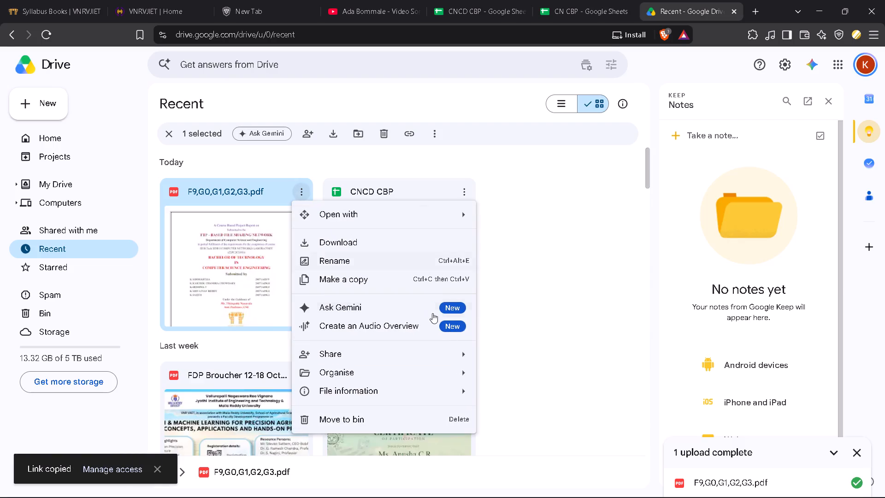
left_click(504, 360)
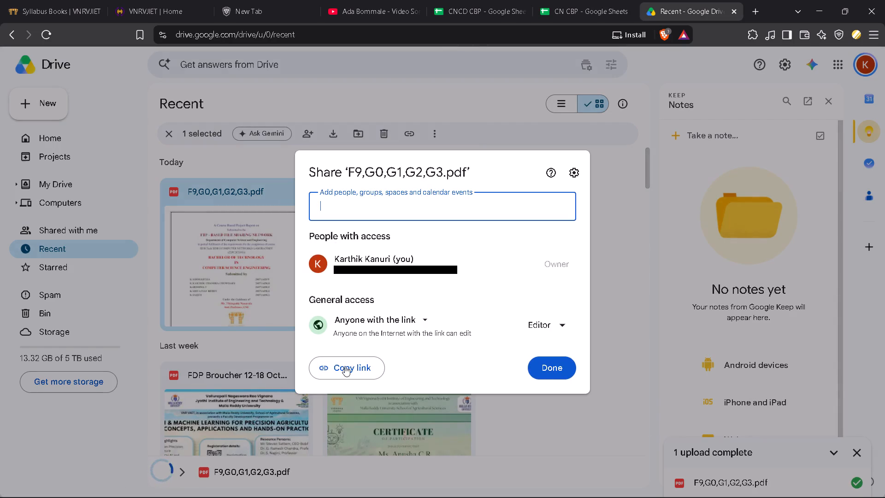
left_click(346, 366)
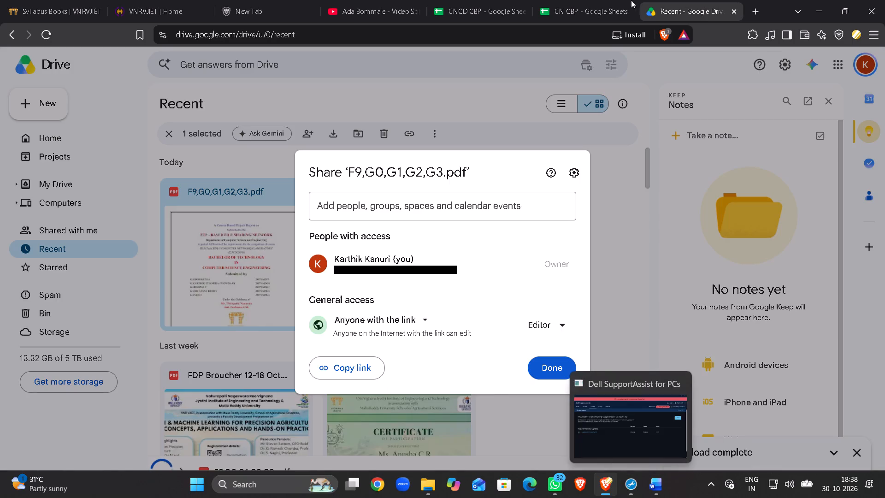
Paste the report link into the CBP Soft copy cell F18:F22 of the CNCD CBP spreadsheet and convert it to a file chip.
left_click(608, 0)
left_click(499, 0)
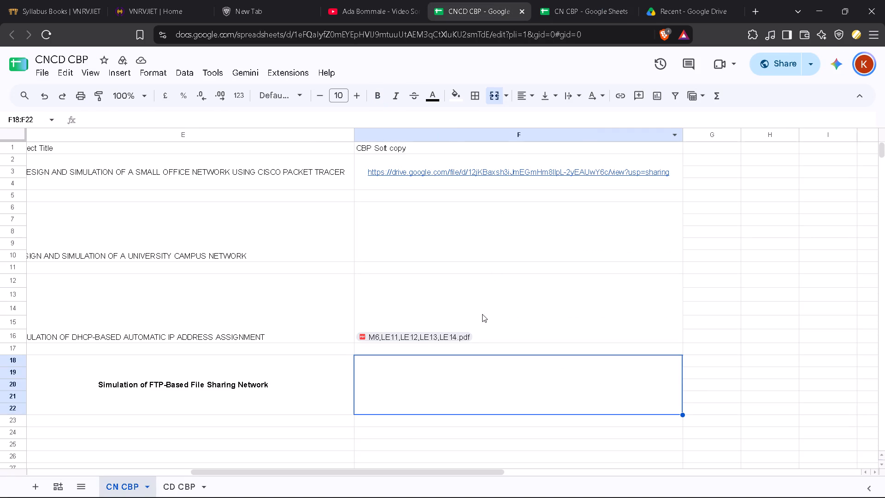
key("ctrl+v")
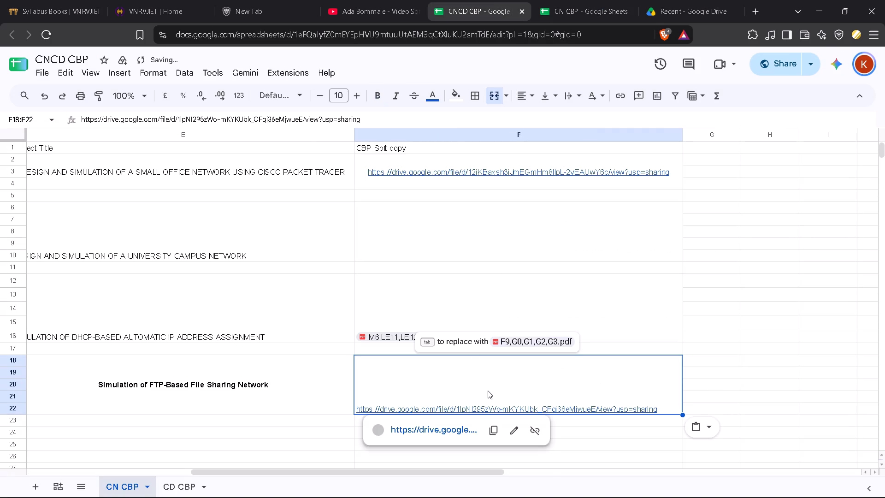
left_click(519, 338)
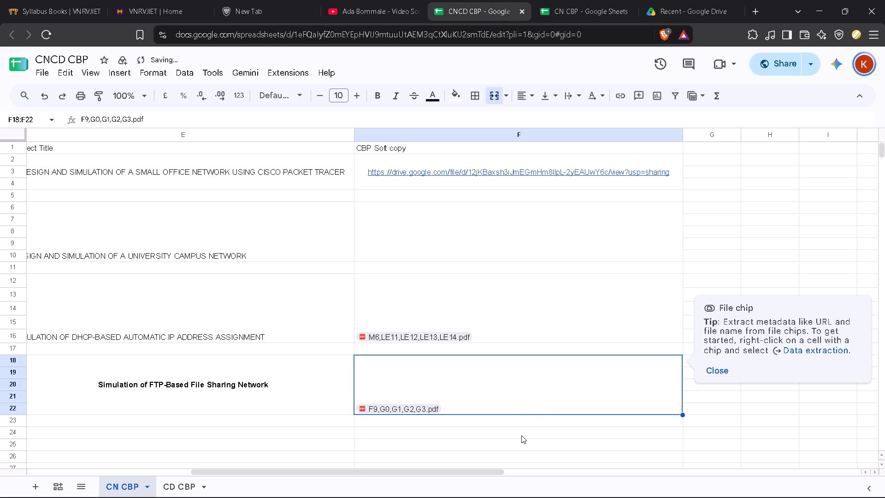
left_click(519, 435)
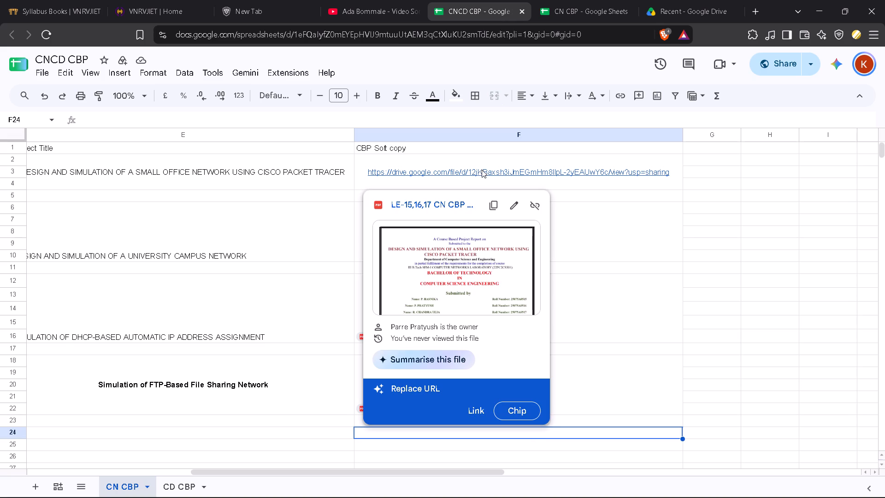
left_click(834, 337)
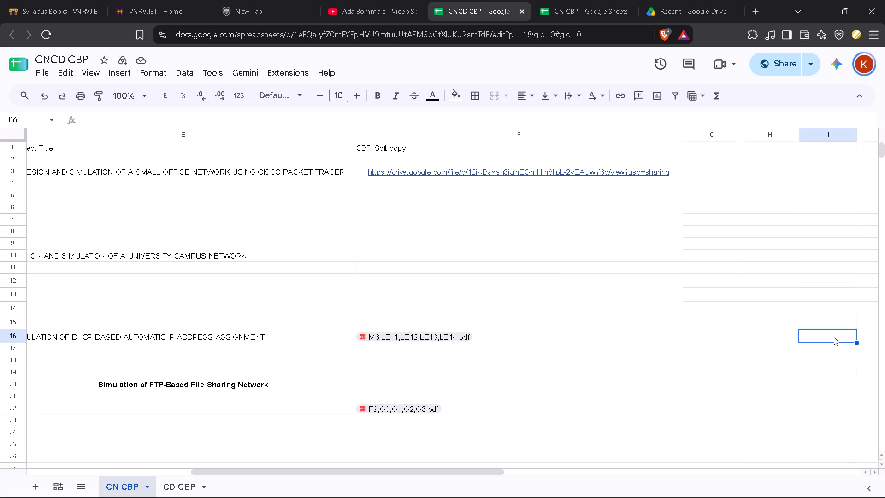
Centre the F9,G0,G1,G2,G3.pdf chip horizontally and vertically in its merged cell F18:F22.
left_click(404, 404)
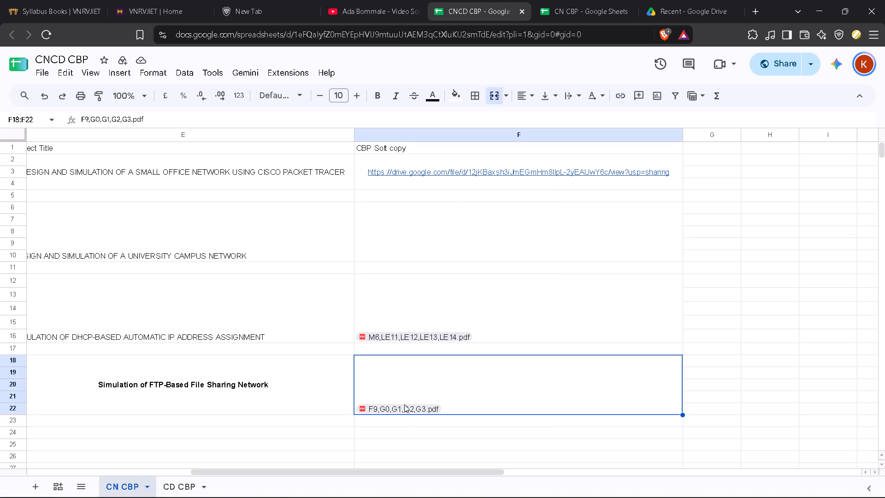
left_click(531, 93)
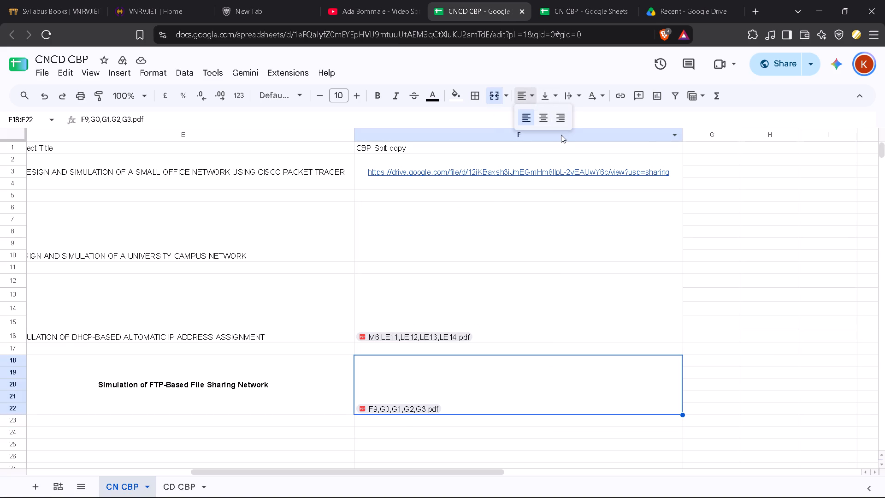
left_click(540, 118)
left_click(557, 92)
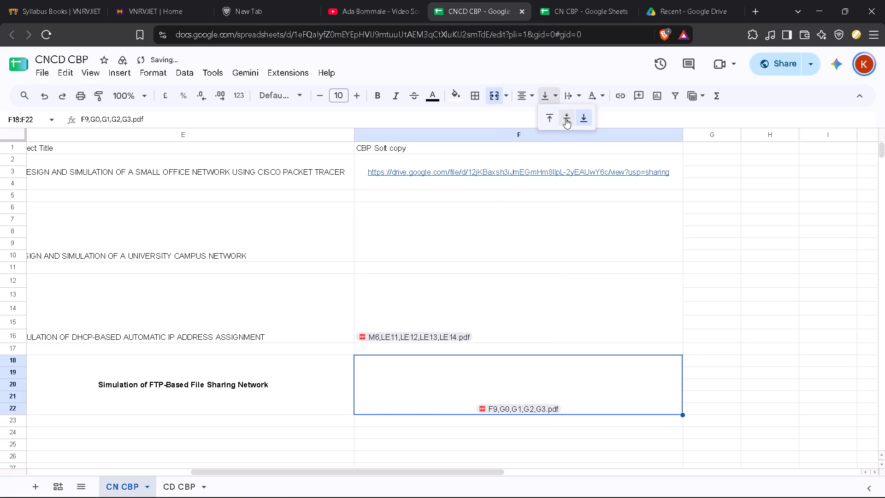
left_click(566, 119)
left_click(583, 206)
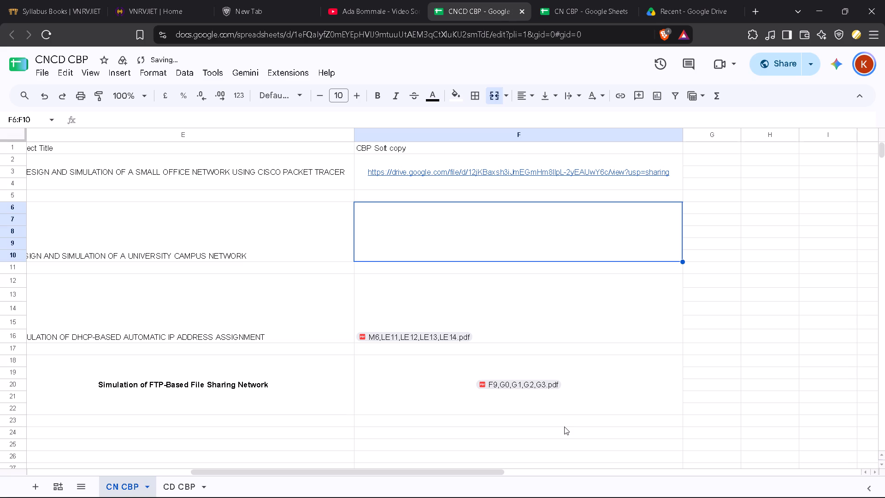
left_click(562, 428)
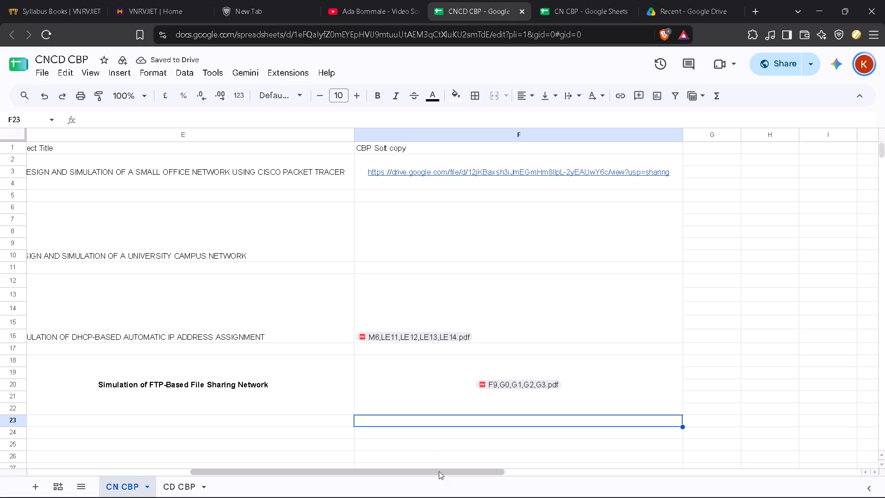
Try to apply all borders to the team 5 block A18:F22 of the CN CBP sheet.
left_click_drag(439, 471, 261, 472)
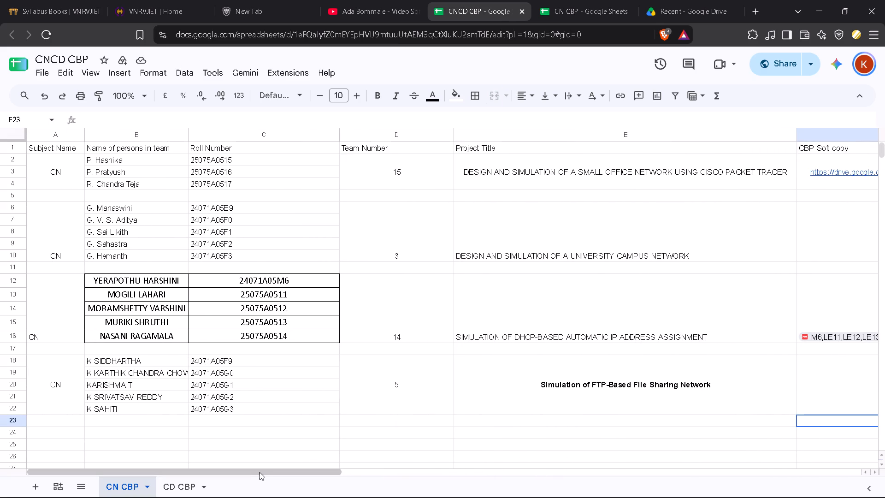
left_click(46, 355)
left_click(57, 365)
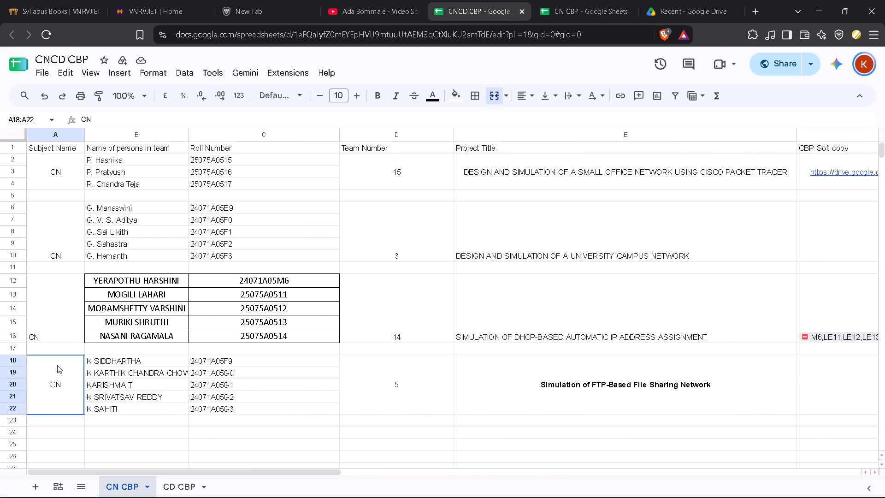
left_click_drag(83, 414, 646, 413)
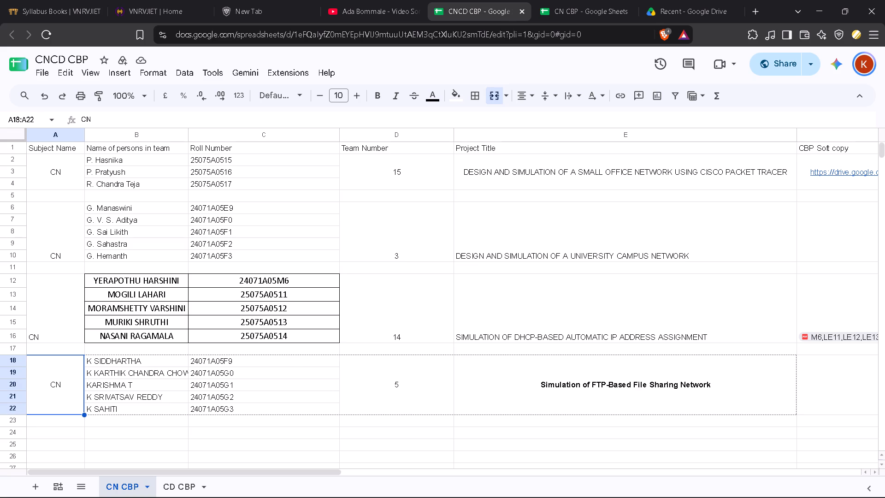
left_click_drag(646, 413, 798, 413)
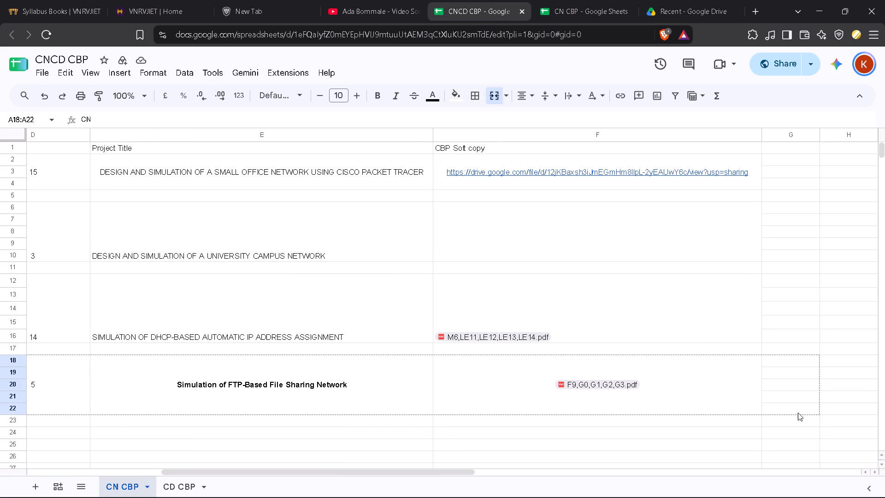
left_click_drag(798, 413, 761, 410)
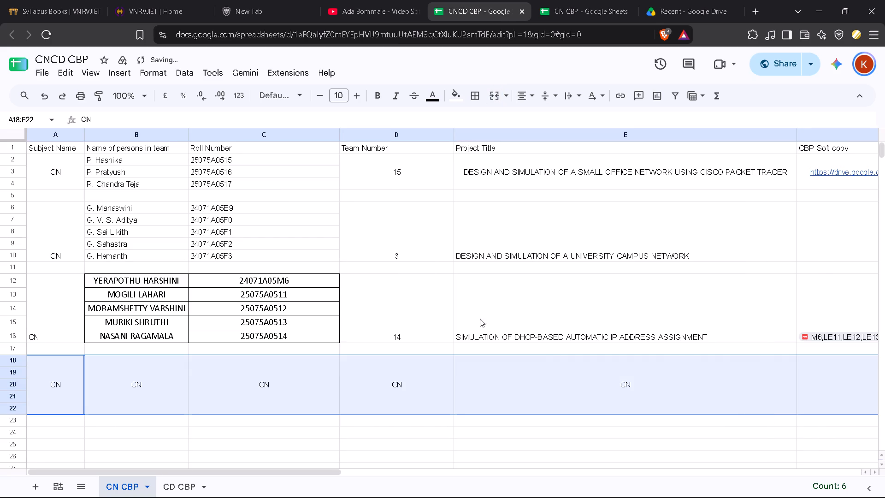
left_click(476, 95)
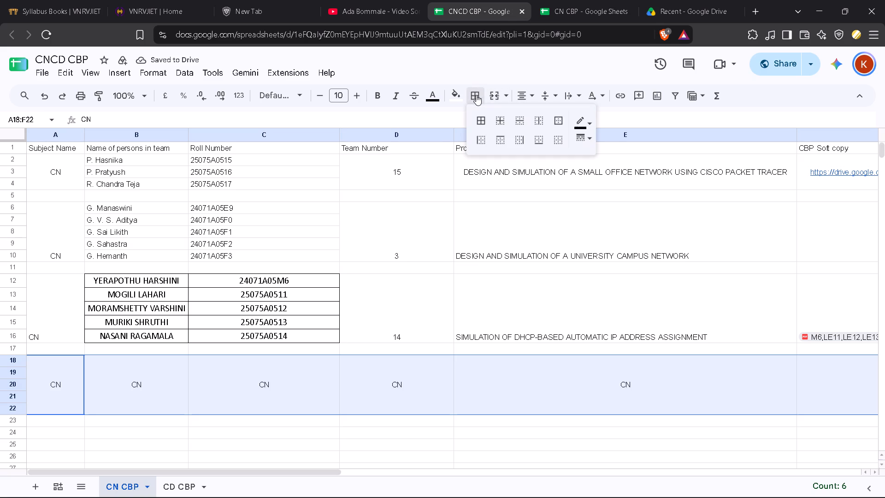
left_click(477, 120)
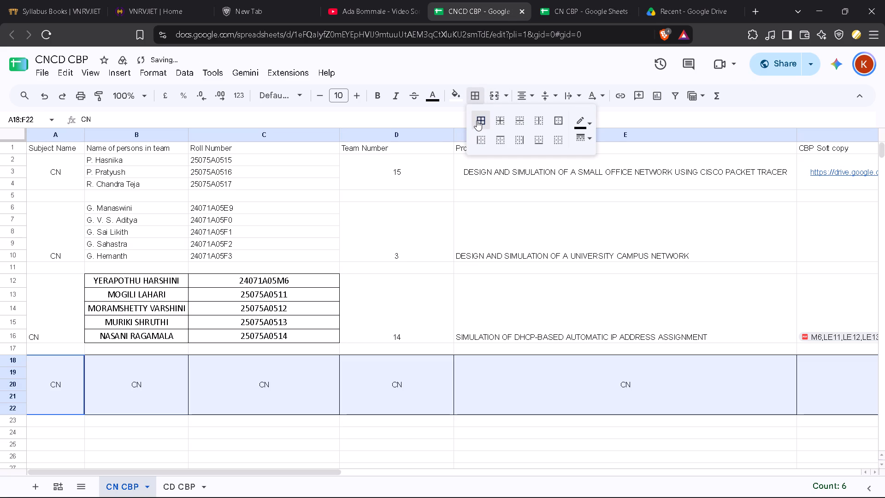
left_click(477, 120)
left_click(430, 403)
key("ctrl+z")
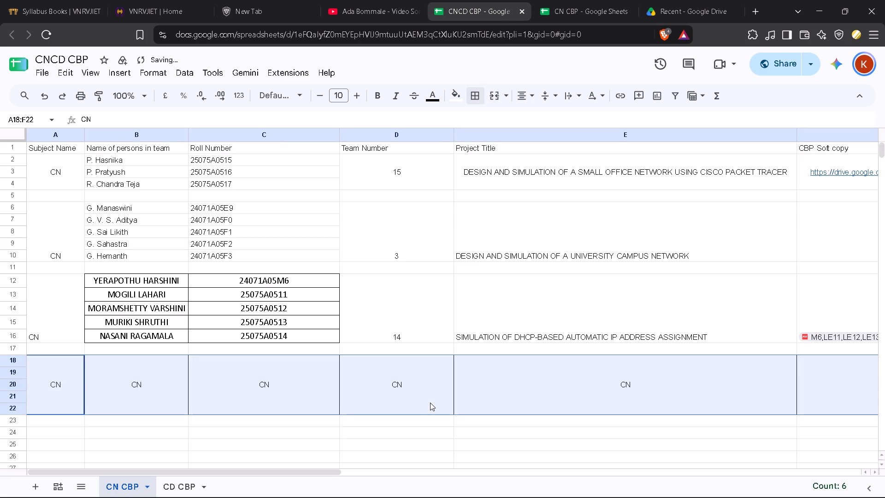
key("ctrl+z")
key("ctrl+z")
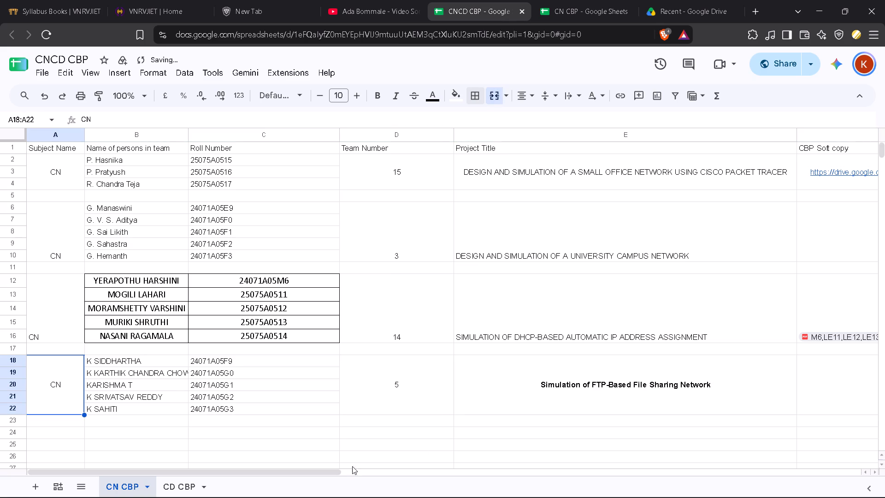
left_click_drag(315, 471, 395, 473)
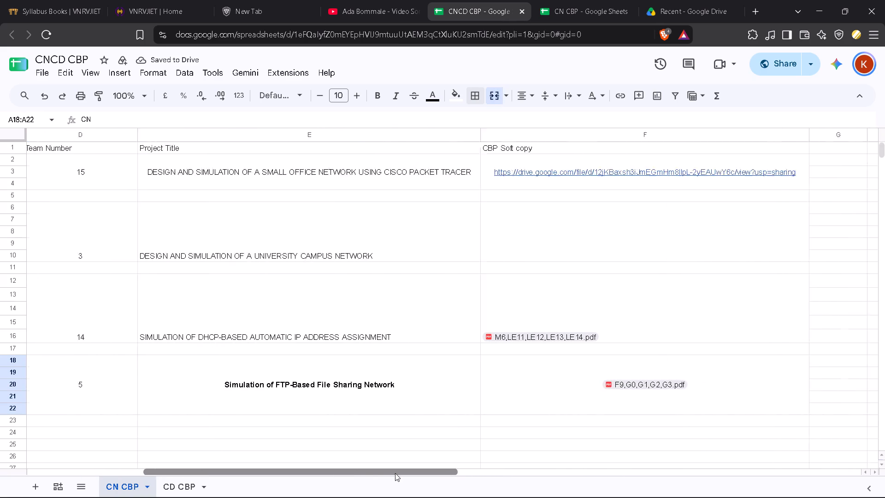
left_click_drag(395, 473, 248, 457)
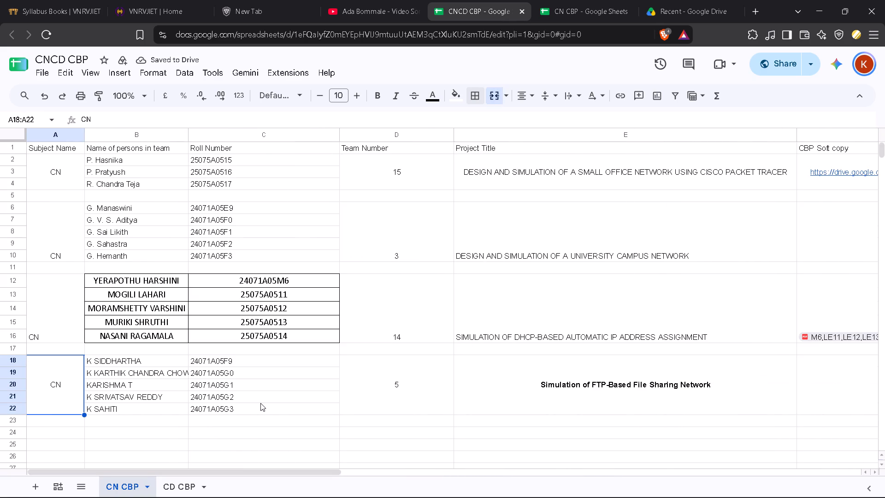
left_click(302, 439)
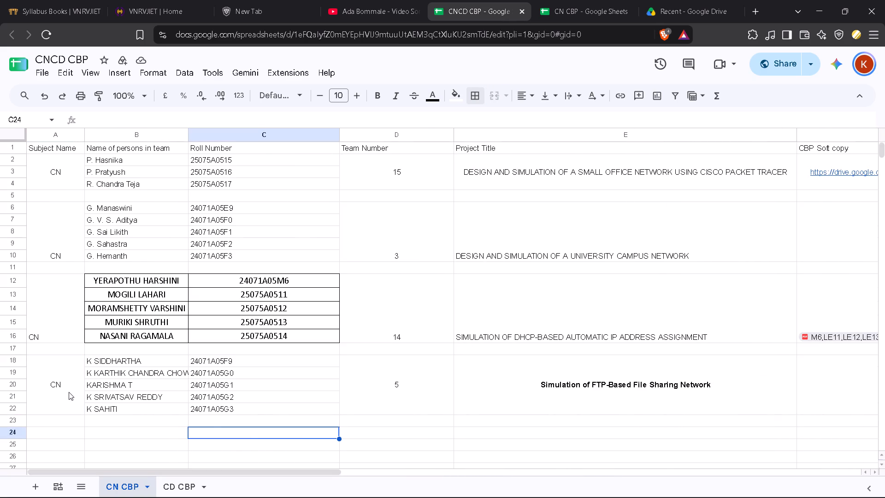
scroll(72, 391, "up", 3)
On the CD CBP sheet, merge cells A25:A29 below the team 14 entry and enter CD as the subject name.
left_click(177, 487)
scroll(245, 397, "up", 1)
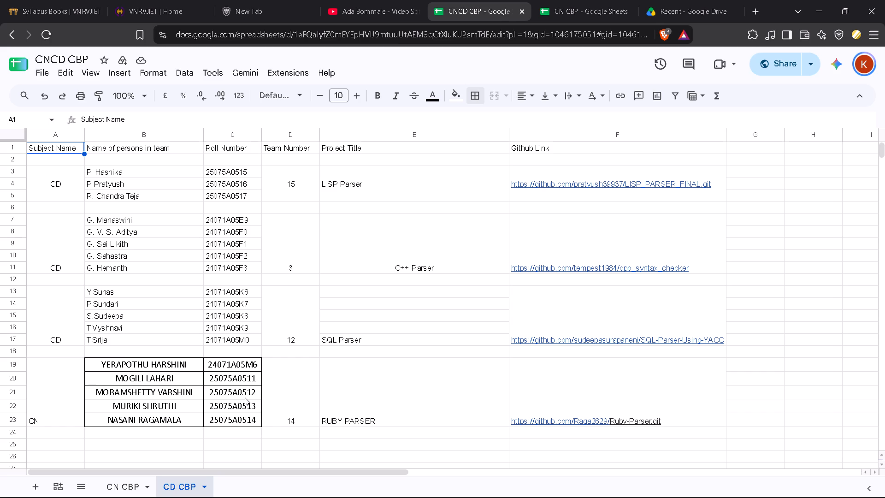
scroll(245, 397, "down", 1)
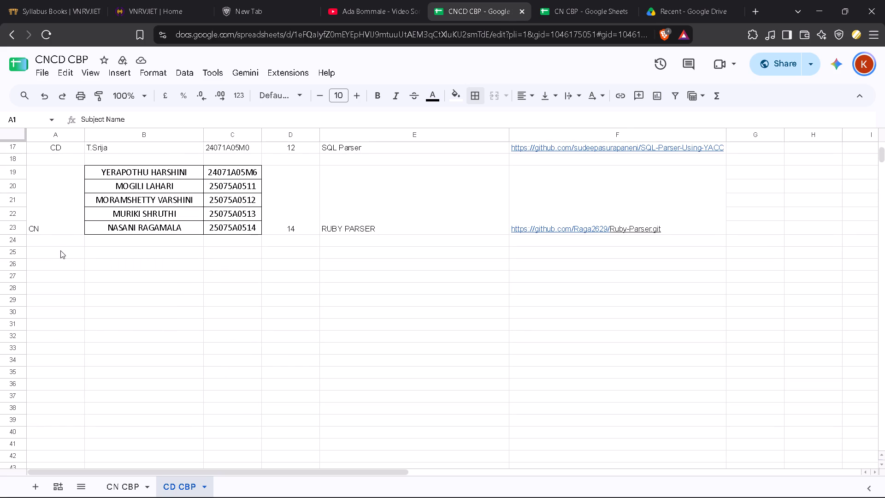
left_click(59, 250)
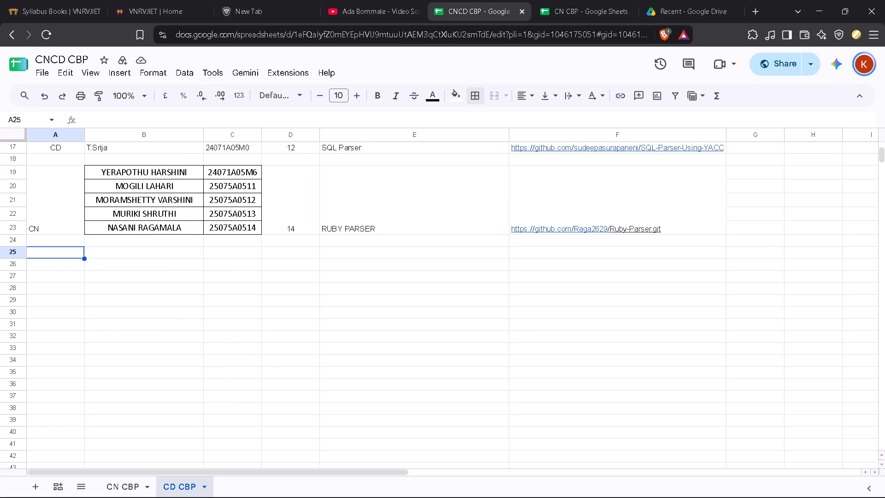
left_click_drag(85, 257, 84, 279)
left_click_drag(84, 279, 83, 302)
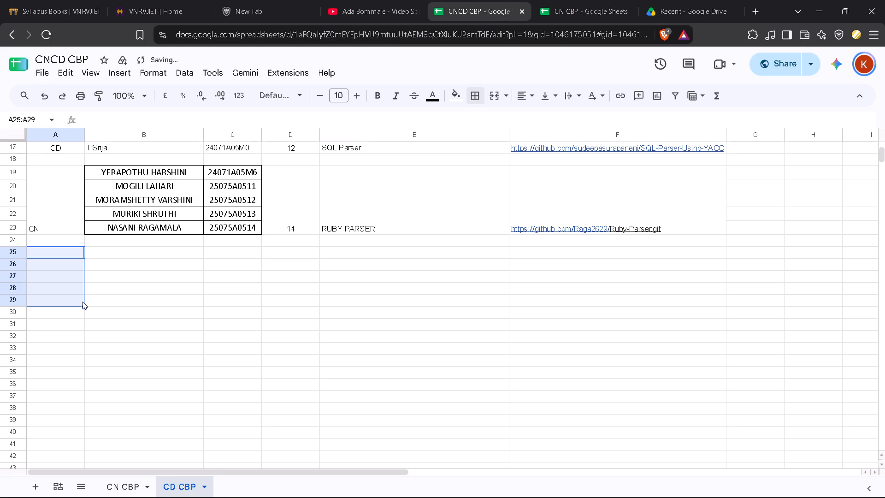
left_click(493, 102)
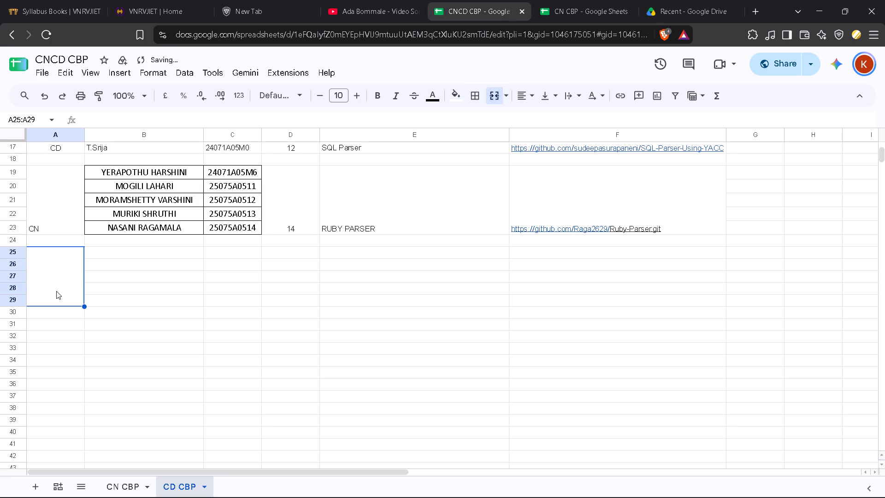
type("CD")
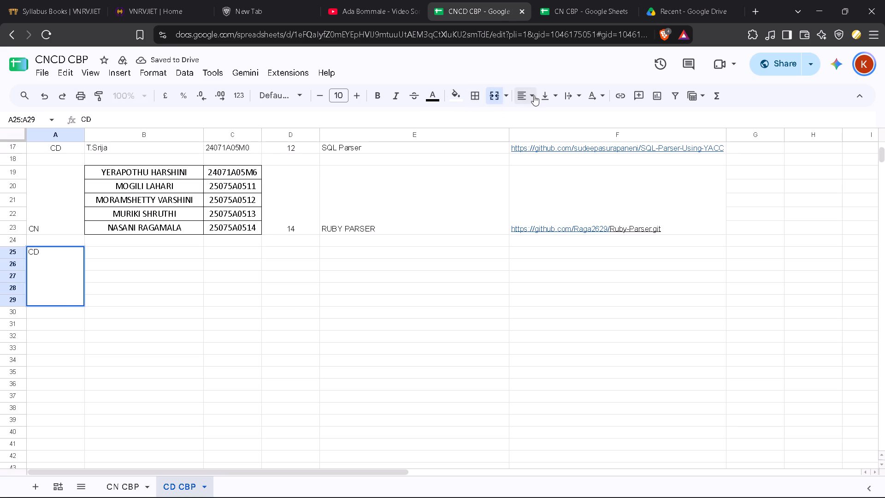
Centre the CD subject name horizontally and vertically in the merged cell A25:A29.
left_click(534, 95)
left_click(539, 124)
left_click(551, 101)
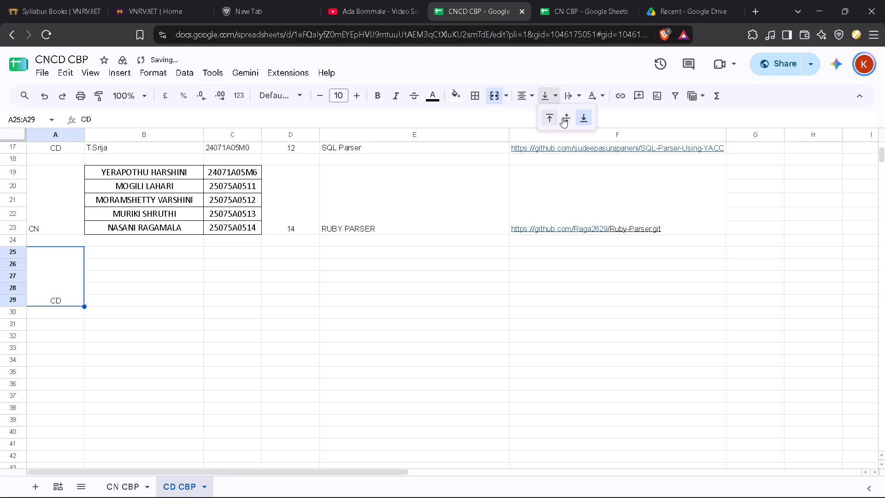
left_click(562, 118)
Return to the CN CBP sheet holding the team 5 members' details.
left_click(152, 253)
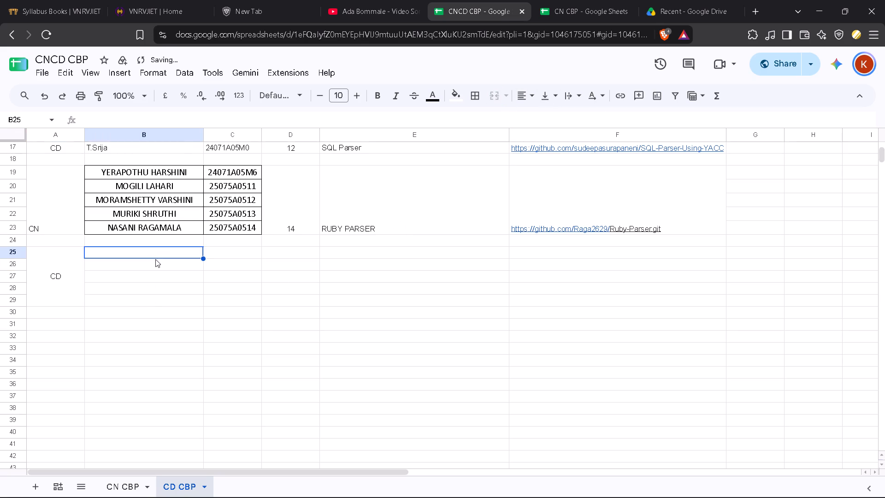
left_click(118, 480)
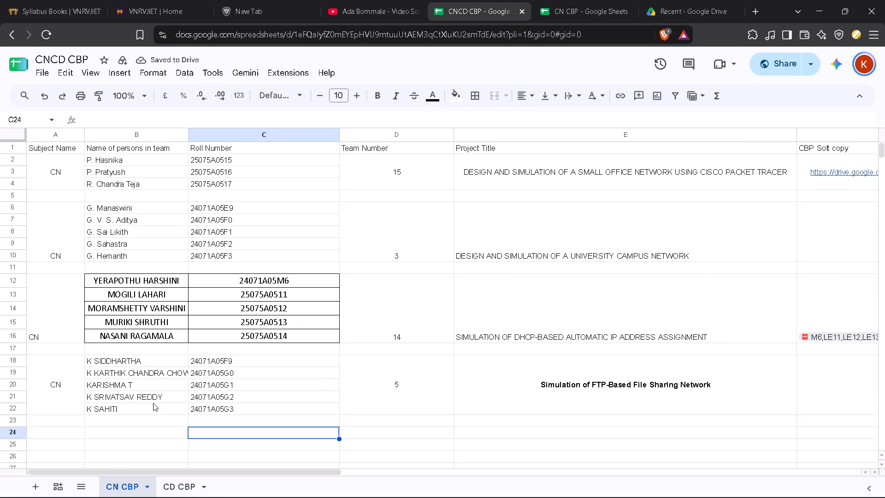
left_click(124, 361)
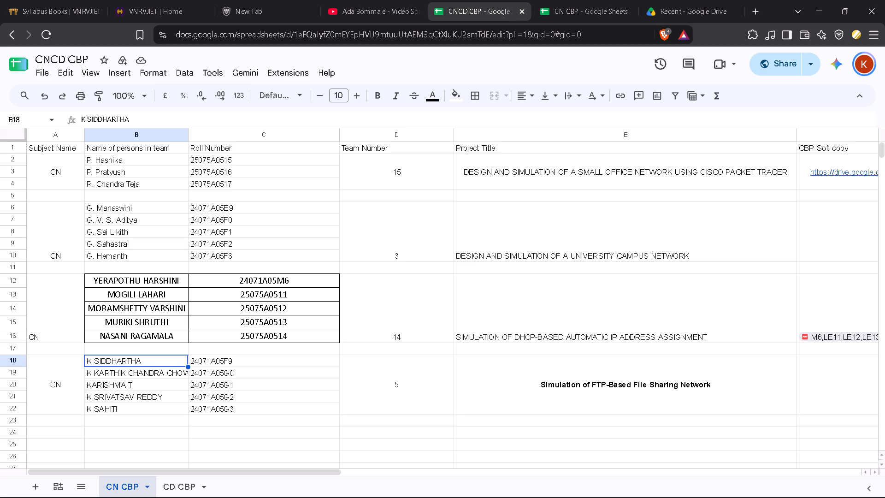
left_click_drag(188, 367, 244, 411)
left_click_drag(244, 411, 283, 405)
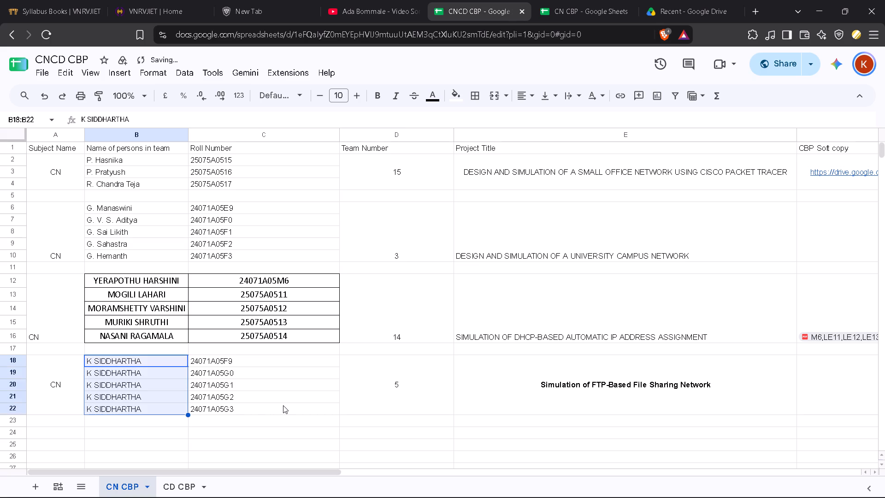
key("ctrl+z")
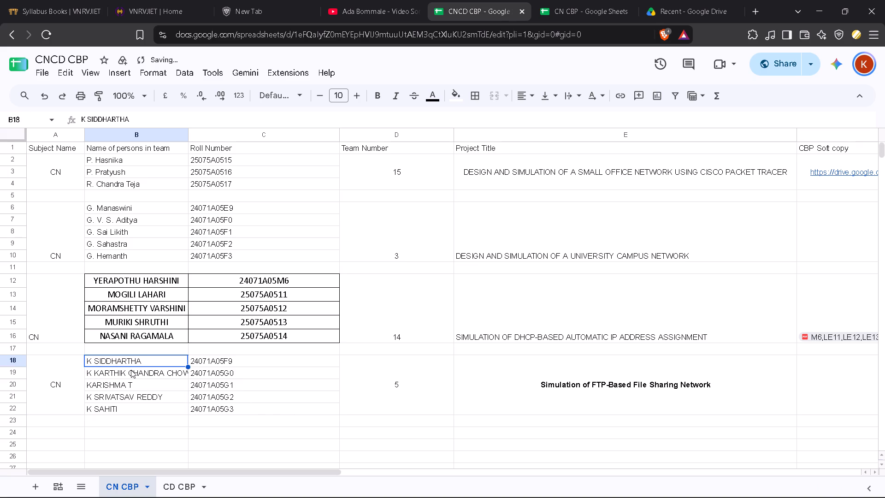
Copy the team 5 names and roll numbers from B18:C22 of the CN CBP sheet into B25:C29 of the CD CBP sheet.
left_click(131, 370)
left_click(127, 361)
left_click_drag(128, 361, 155, 363)
left_click_drag(155, 363, 271, 412)
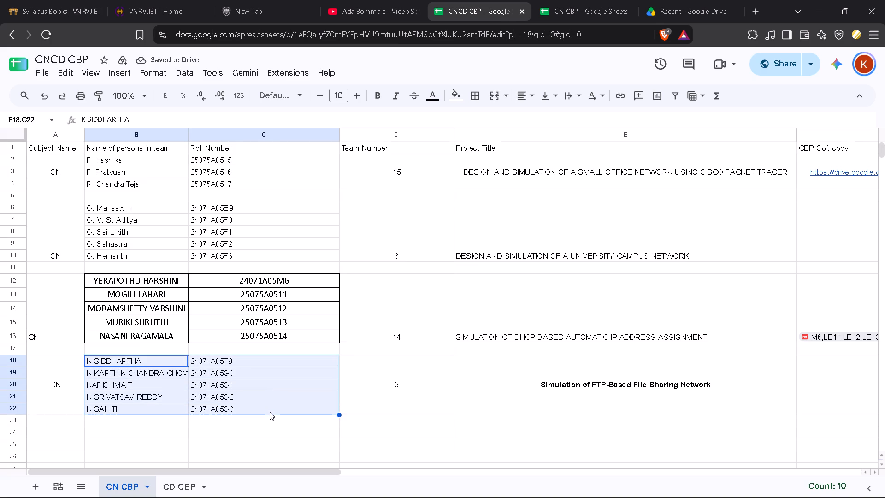
key("ctrl+c")
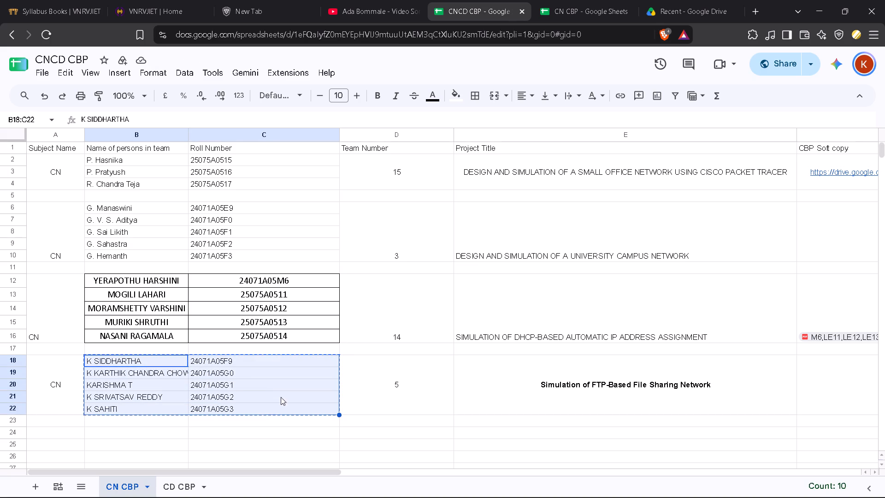
left_click(191, 482)
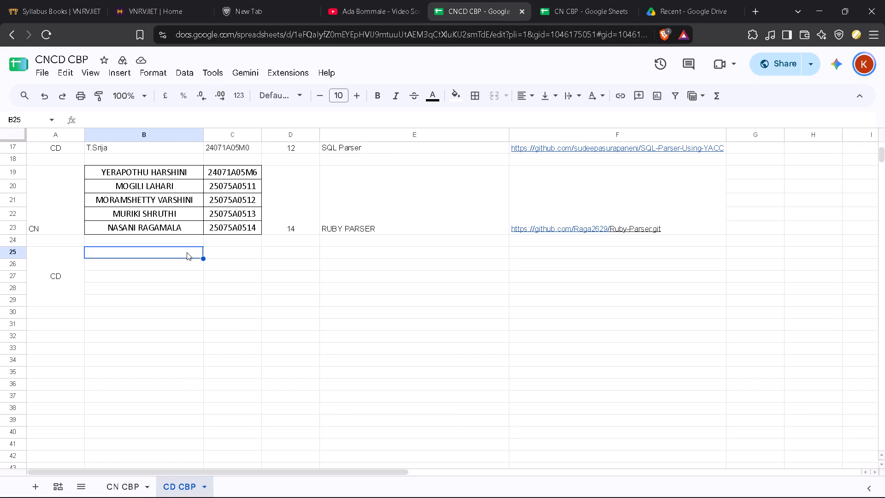
left_click_drag(187, 252, 239, 302)
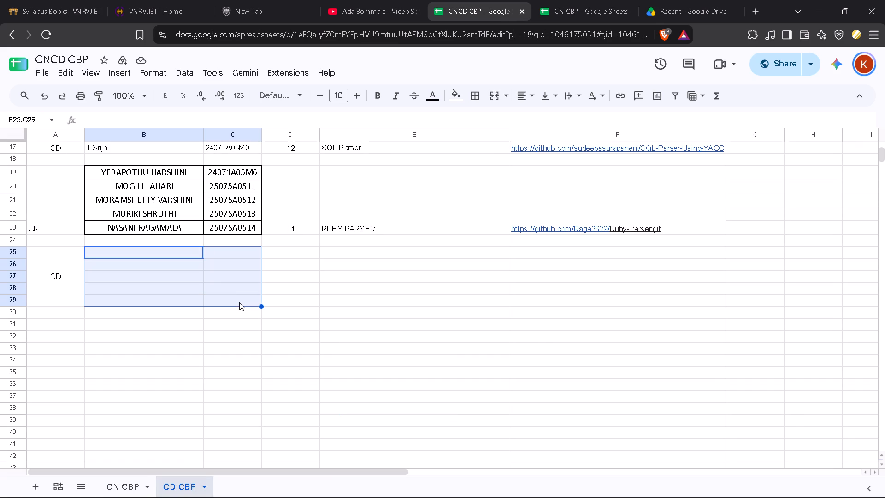
key("ctrl+v")
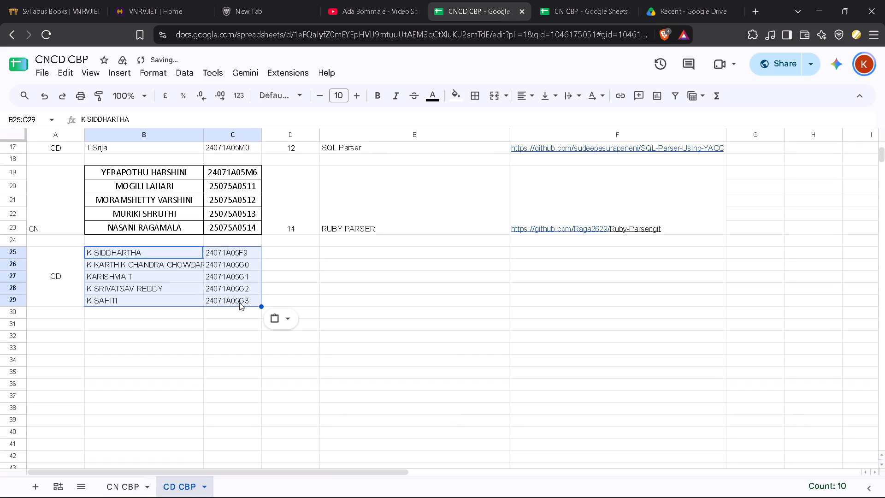
Return to the team 5 entry on the CN CBP sheet.
left_click(124, 484)
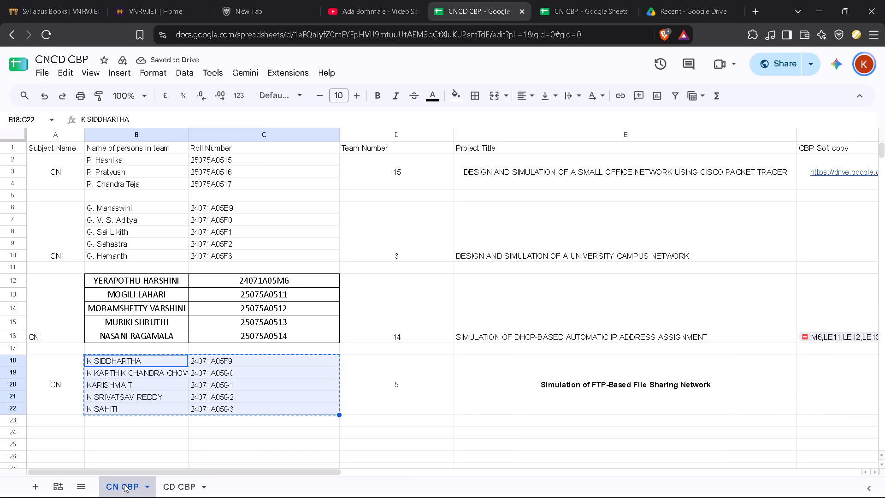
left_click(417, 372)
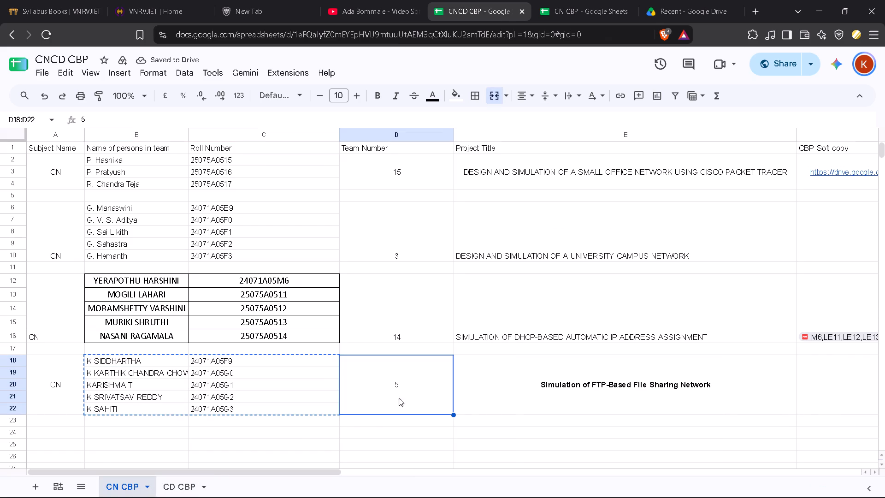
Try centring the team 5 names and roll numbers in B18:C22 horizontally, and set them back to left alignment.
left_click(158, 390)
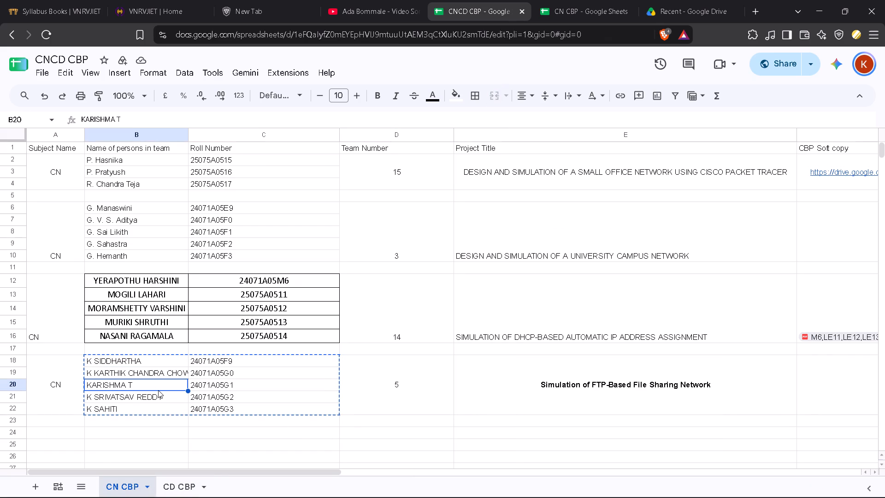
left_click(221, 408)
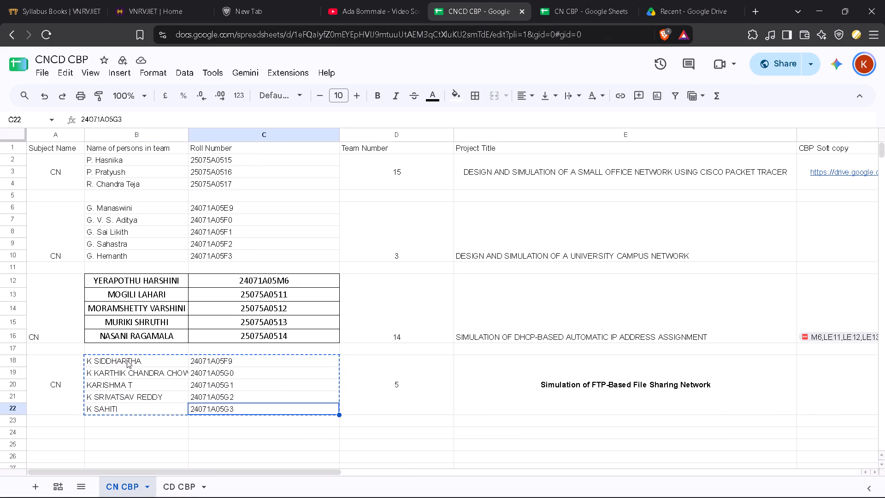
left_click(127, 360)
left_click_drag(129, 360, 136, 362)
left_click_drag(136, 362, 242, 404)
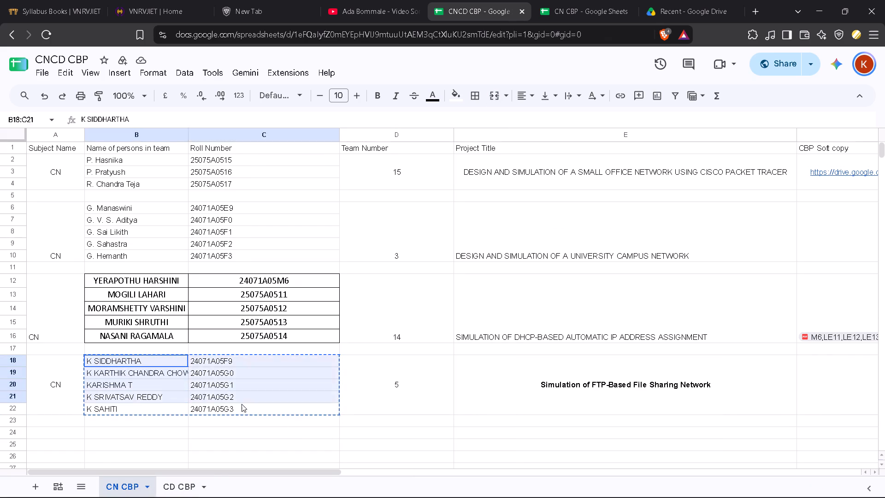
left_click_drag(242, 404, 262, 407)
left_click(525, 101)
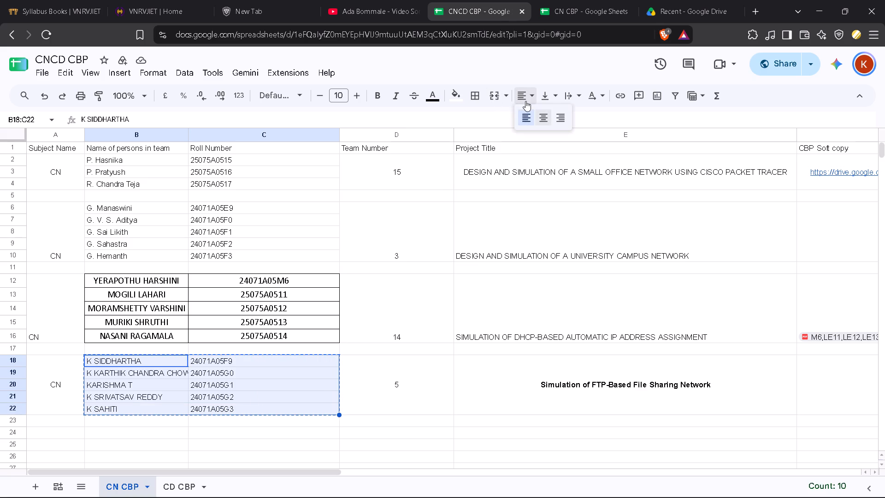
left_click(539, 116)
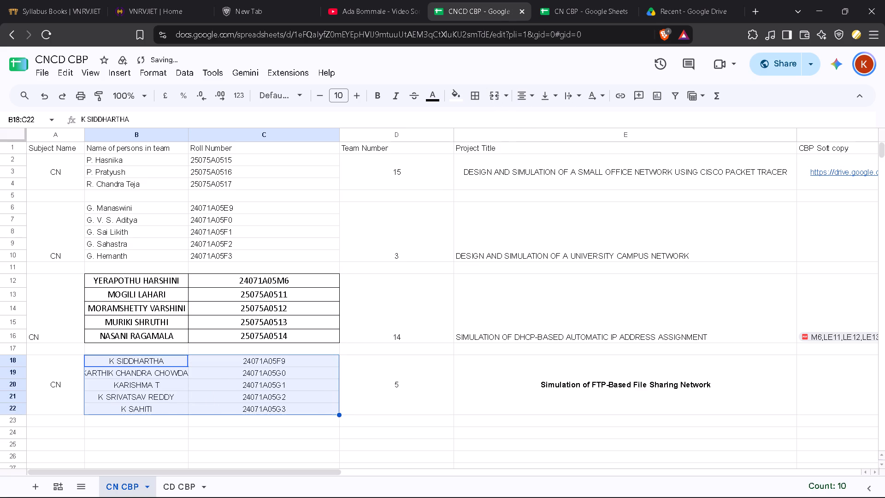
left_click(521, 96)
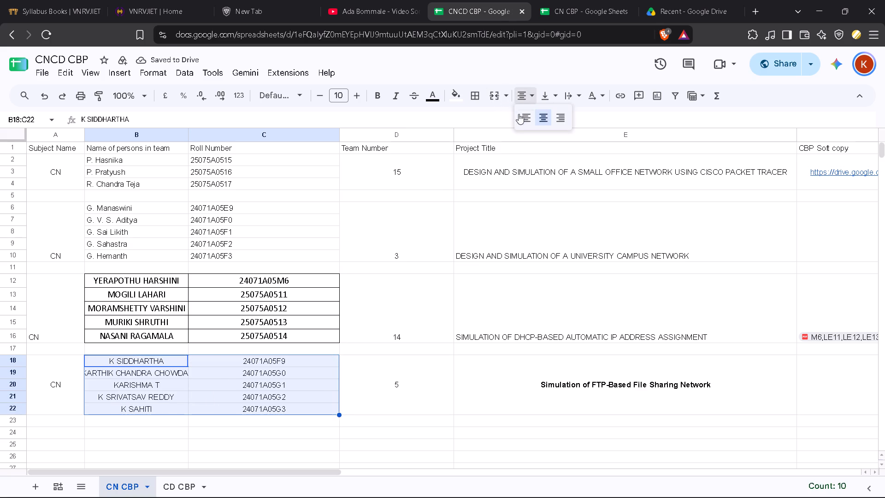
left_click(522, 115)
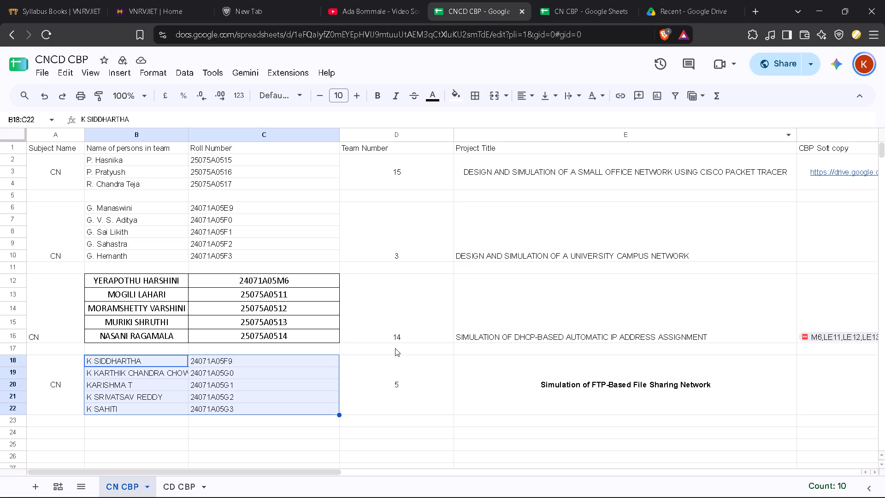
Copy team number 5 from D18:D22 of the CN CBP sheet into merged cells D25:D29 of the CD CBP sheet, vertically centred.
left_click(392, 377)
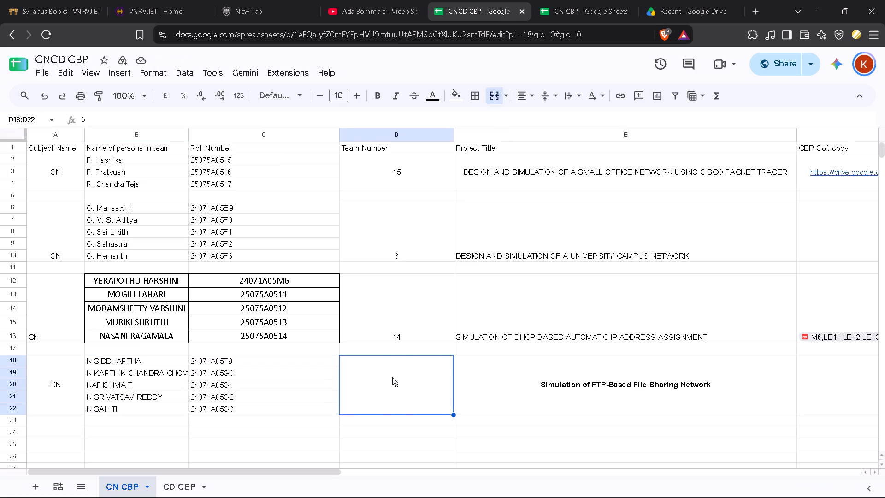
key("ctrl+c")
left_click(187, 490)
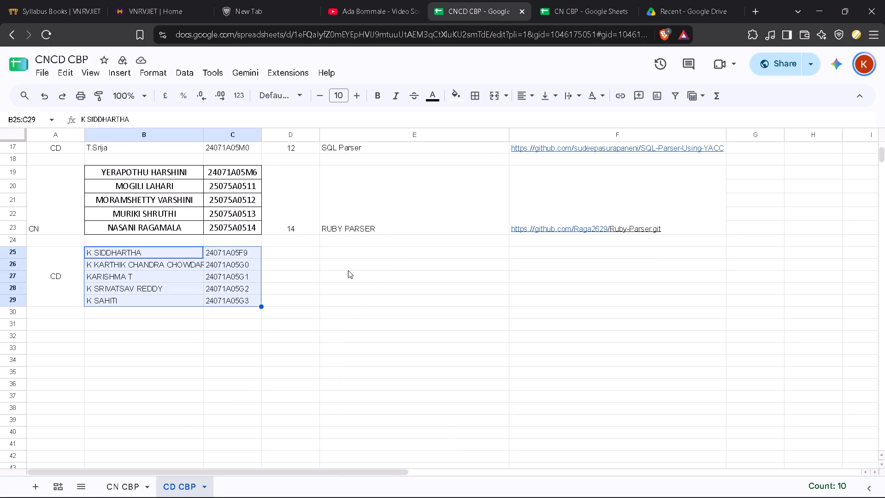
left_click(296, 255)
left_click_drag(296, 255, 303, 264)
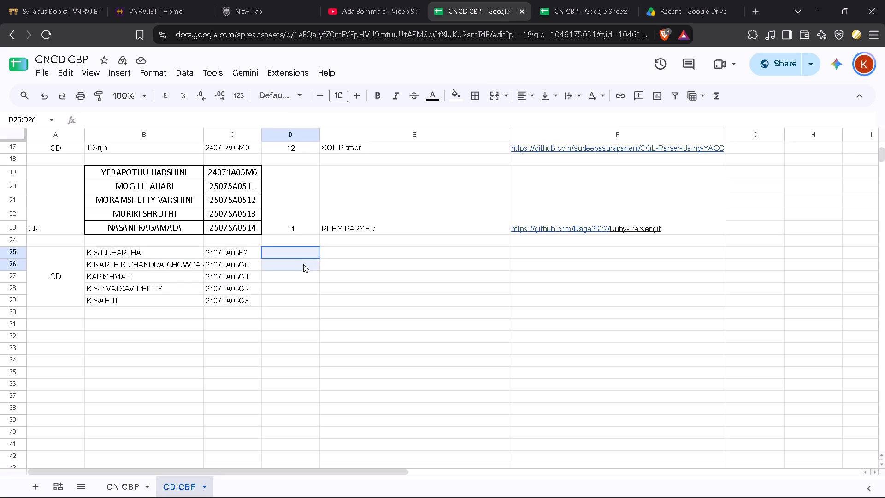
left_click_drag(303, 264, 305, 301)
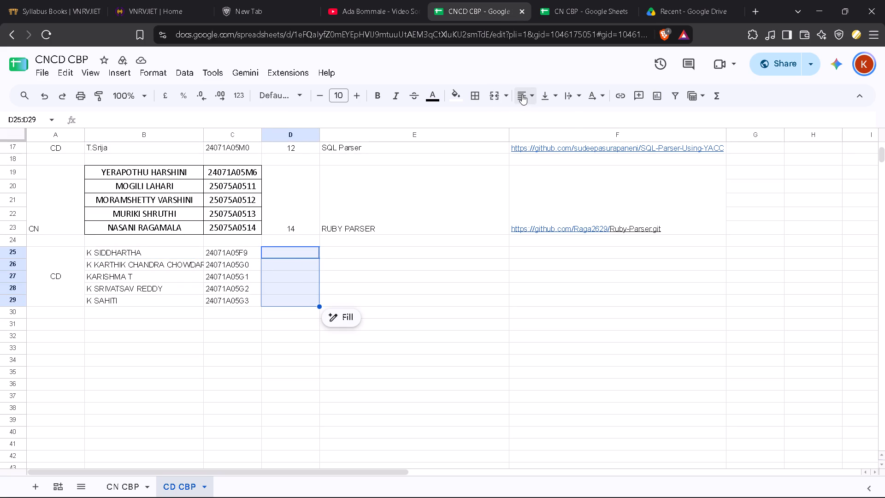
left_click(522, 94)
left_click(499, 95)
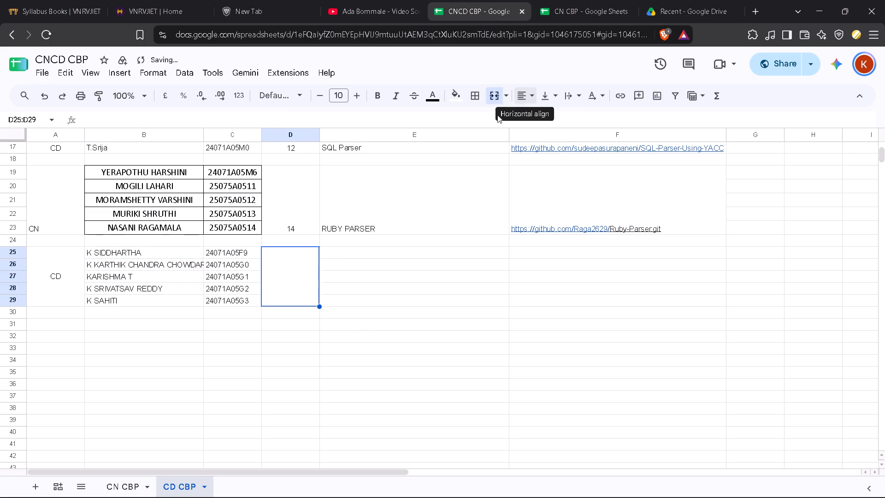
key("ctrl+v")
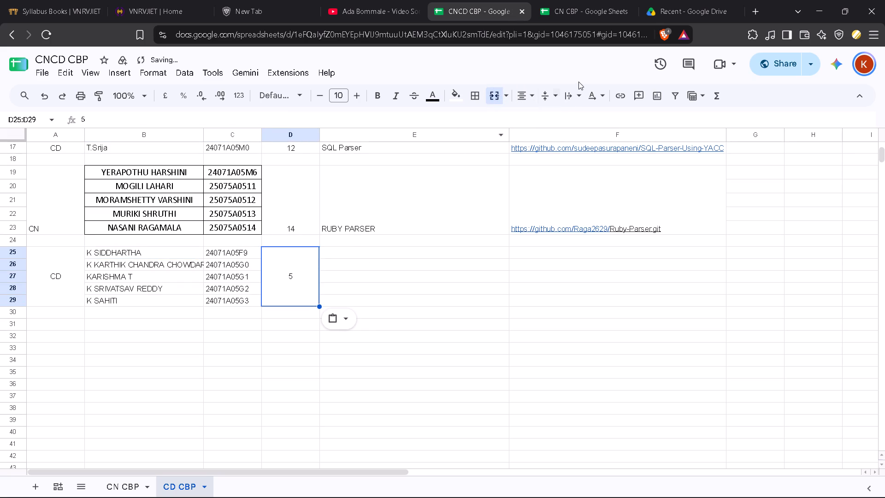
left_click(548, 95)
left_click(565, 118)
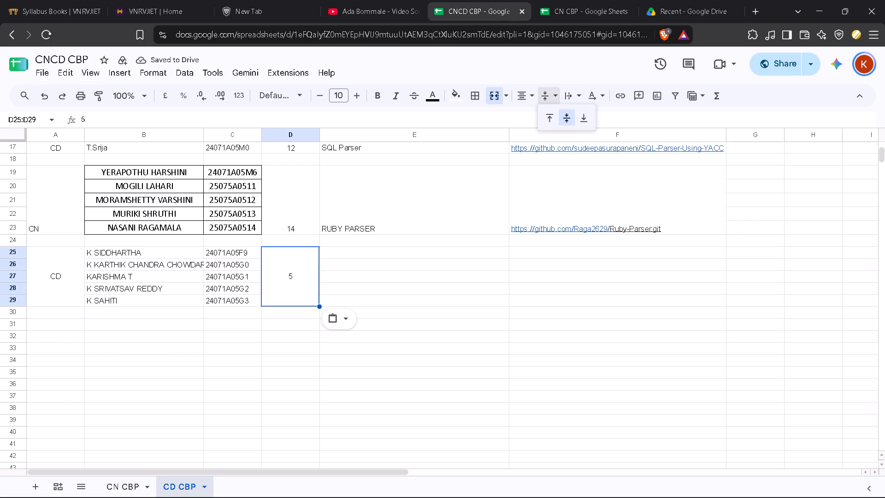
Select team 5's project title cell E25 and examine how the earlier teams' project titles are laid out.
left_click(411, 252)
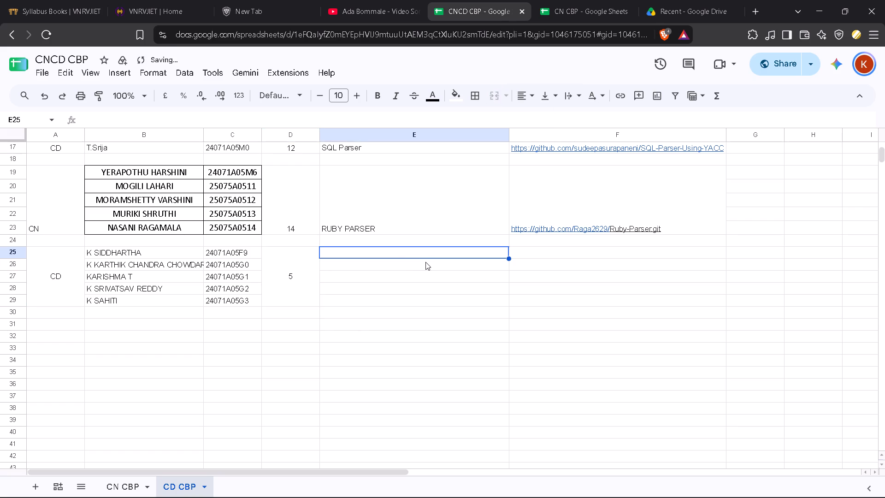
scroll(427, 252, "up", 2)
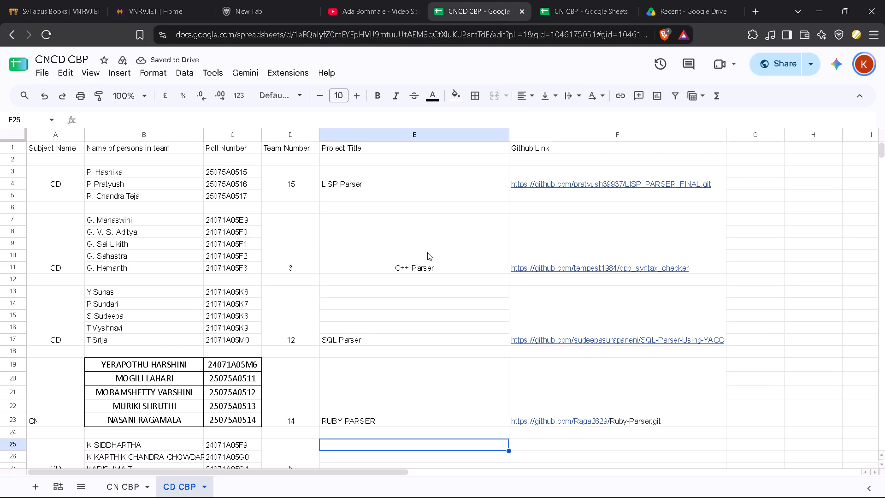
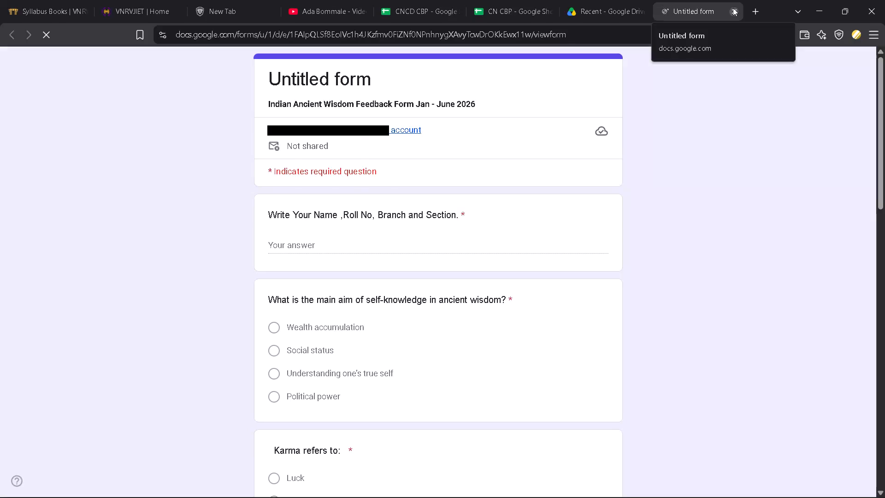
Close the untitled Indian Ancient Wisdom feedback form page to get back to the CNCD CBP spreadsheet.
left_click(733, 8)
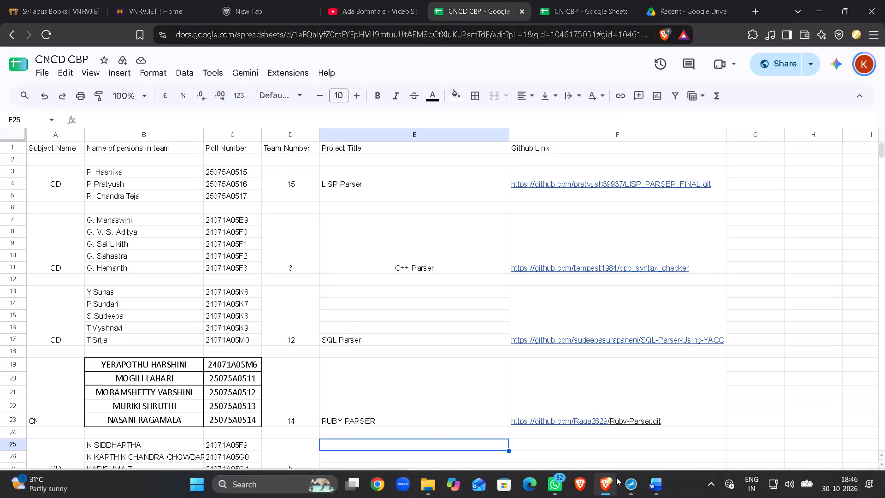
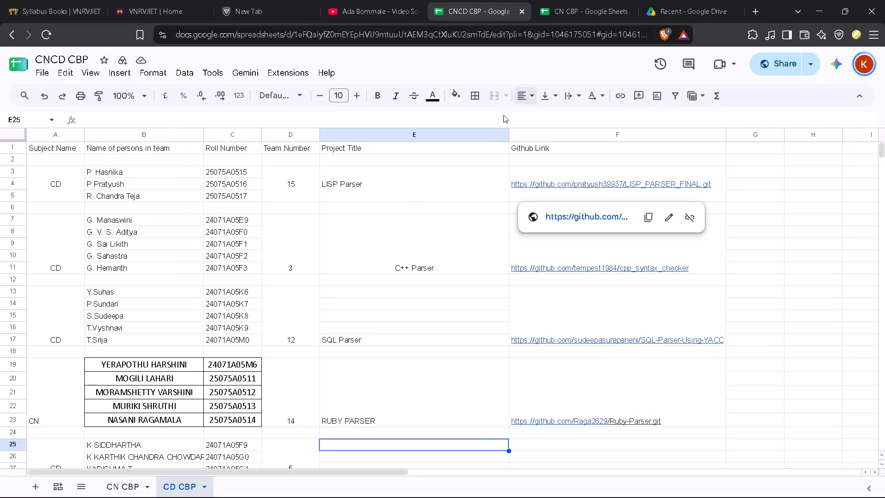
Centre and merge the five Project Title cells E25:E29 for team 5 on the CD CBP sheet.
scroll(555, 408, "down", 1)
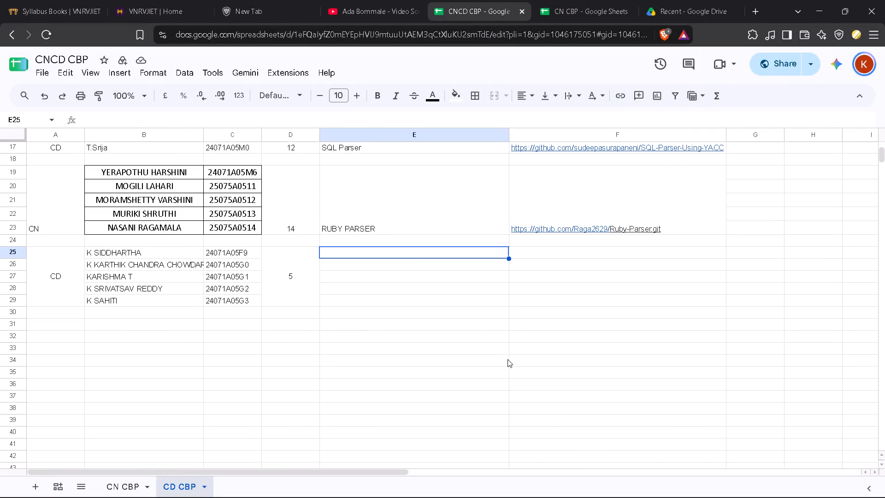
left_click_drag(414, 255, 416, 279)
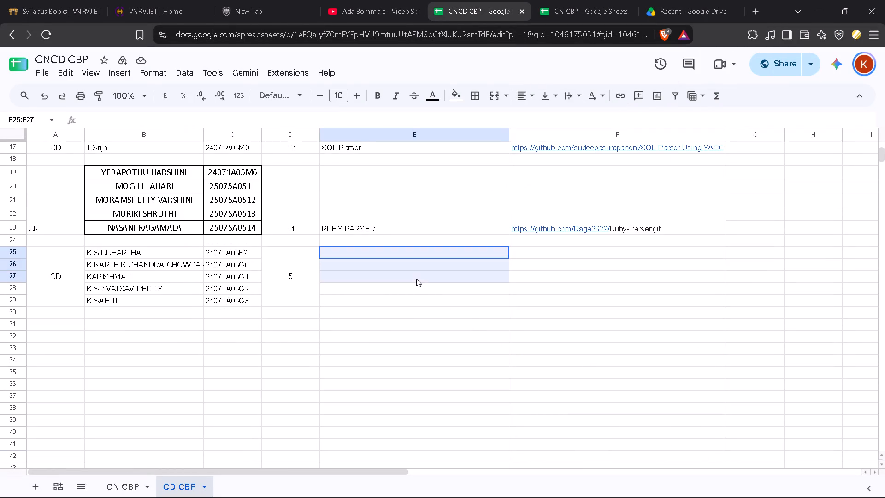
left_click_drag(416, 279, 417, 302)
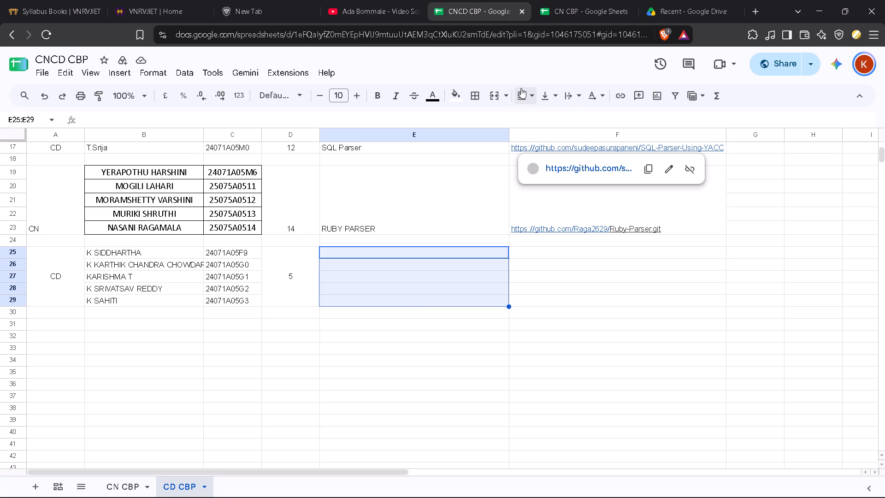
left_click(521, 88)
left_click(543, 123)
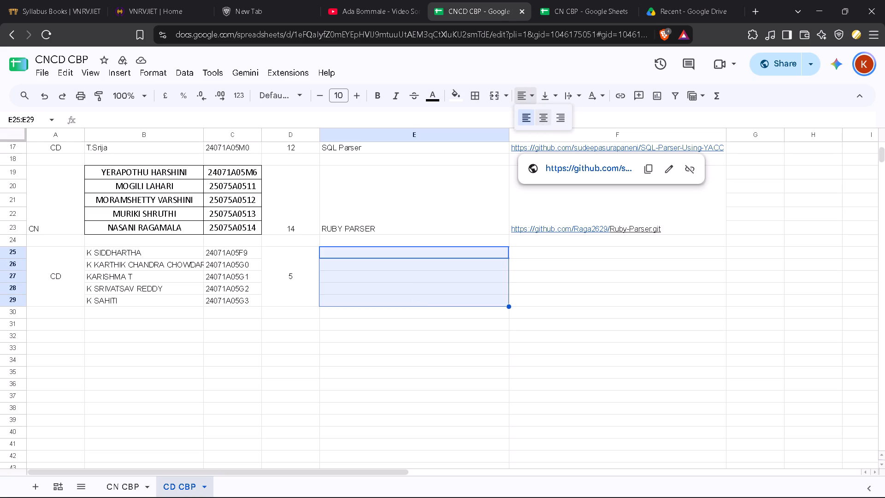
left_click(488, 101)
Enter "Parser for Go Language" as team 5's project title in the merged cell.
scroll(453, 282, "up", 1)
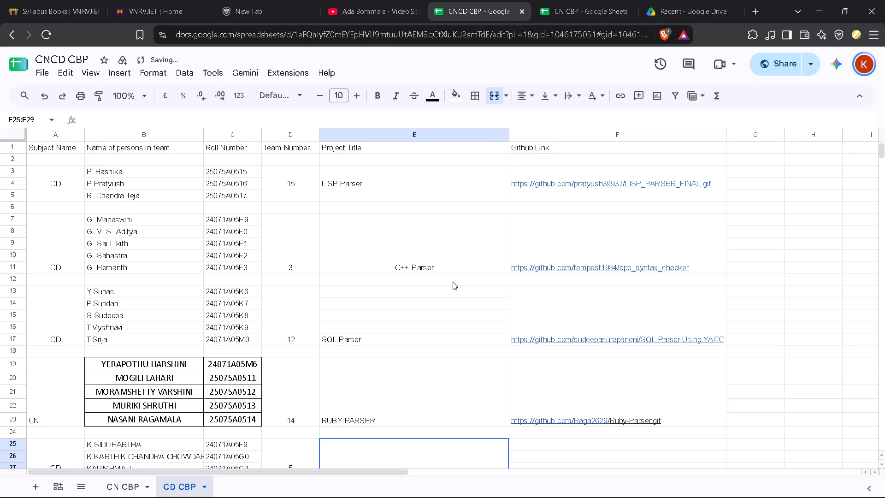
scroll(453, 282, "up", 1)
scroll(453, 282, "down", 1)
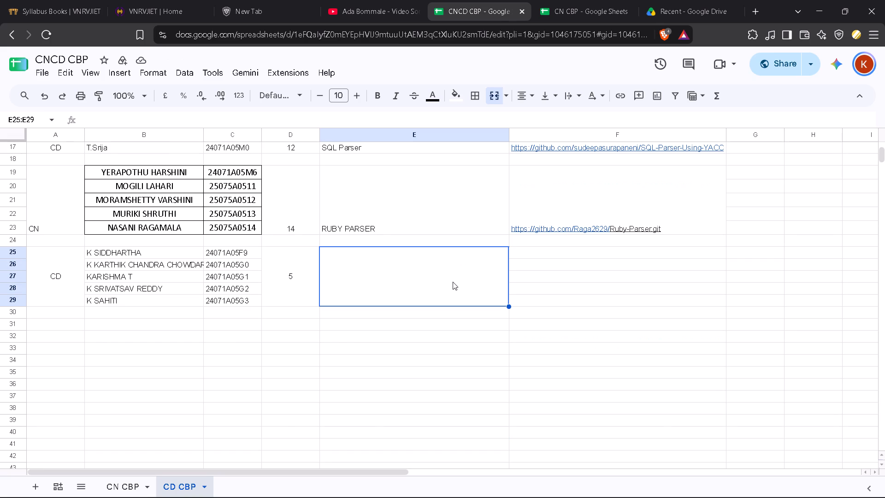
key("shift+b")
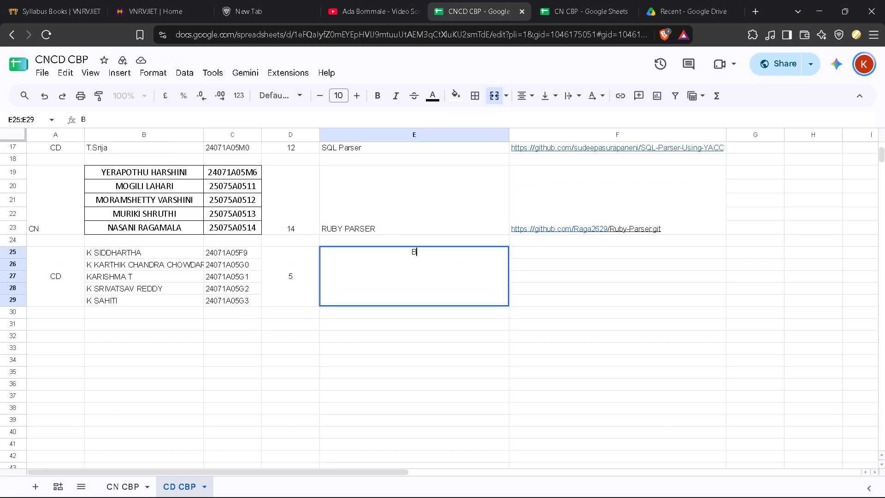
type("ui")
key("BackSpace")
key("BackSpace")
key("BackSpace")
type("Parser fp")
key("BackSpace")
type("or Go")
key("space")
type("Language")
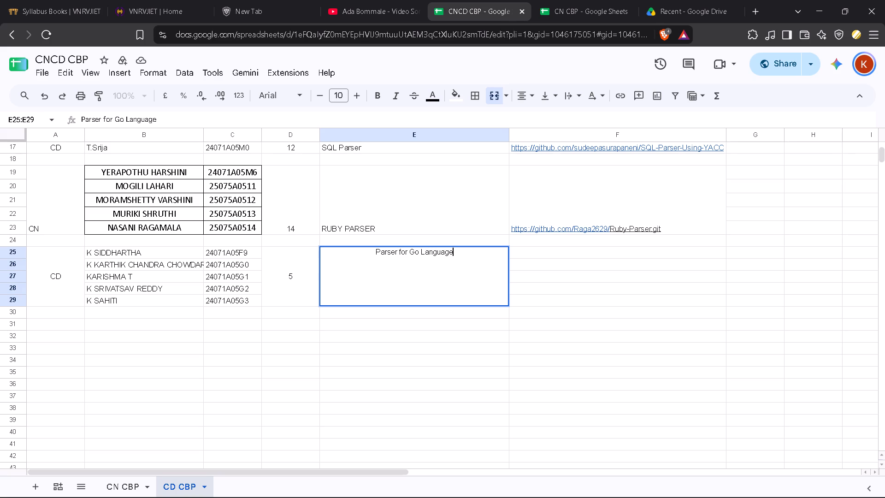
left_click(591, 256)
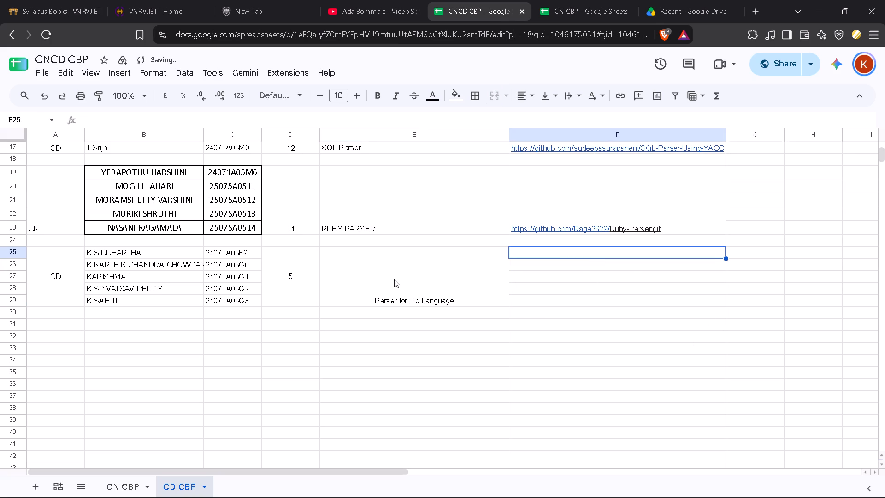
Vertically align team 5's project title to the middle of its merged cell.
left_click(389, 283)
left_click(551, 95)
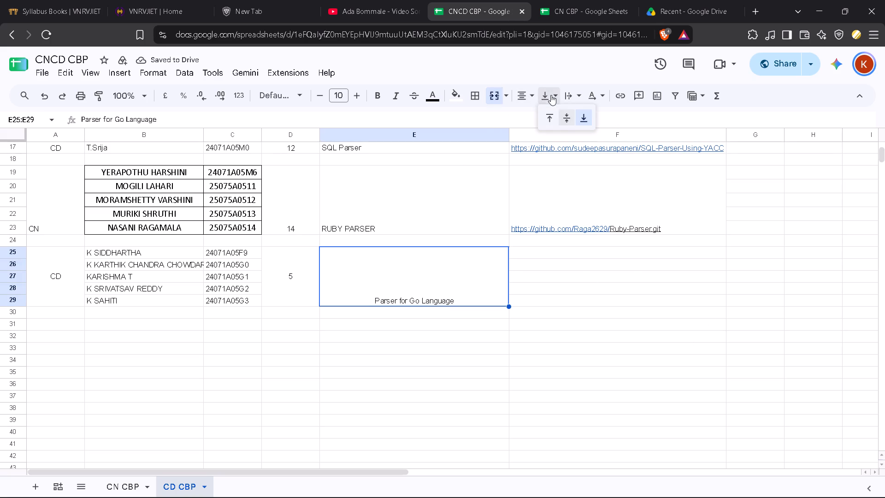
left_click(568, 114)
Open the GitHub repository linked for team 12's SQL Parser, examine its files and README, and return to the spreadsheet.
left_click(563, 260)
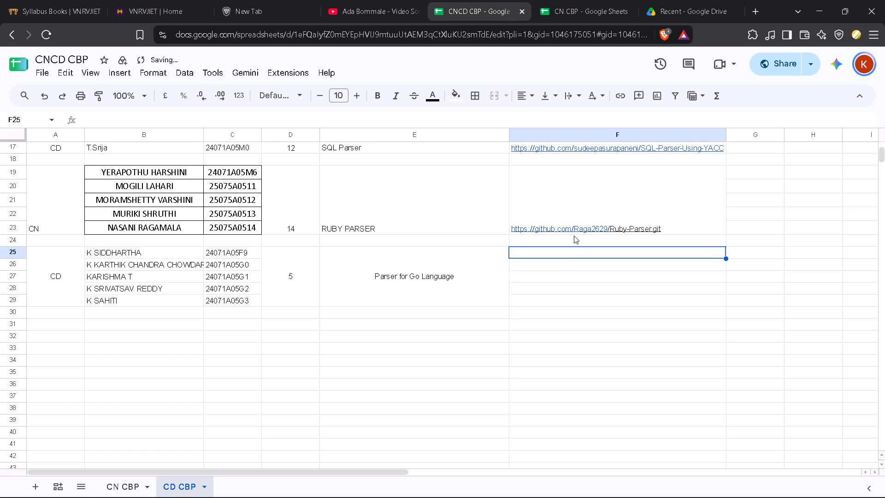
left_click(566, 148)
left_click(564, 163)
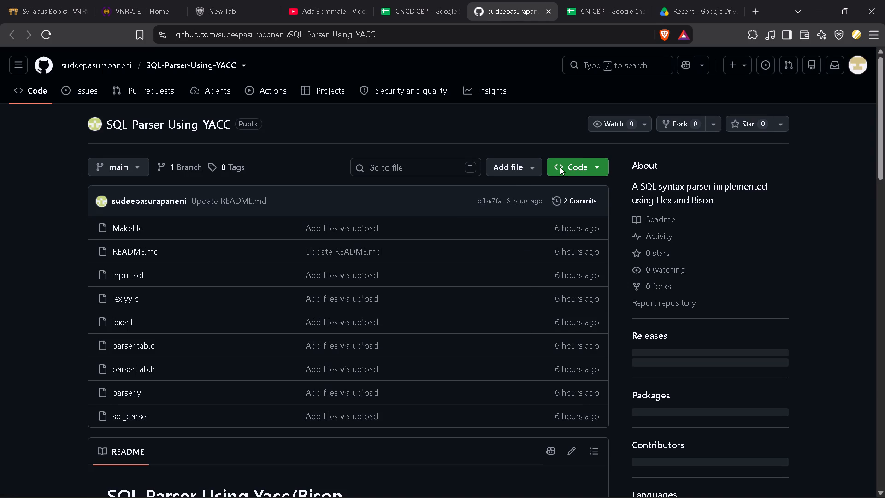
scroll(504, 260, "down", 2)
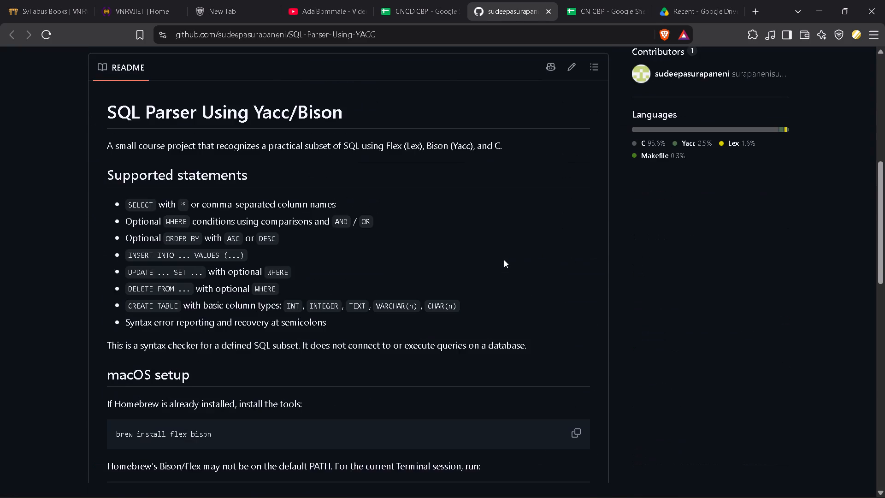
scroll(504, 260, "down", 2)
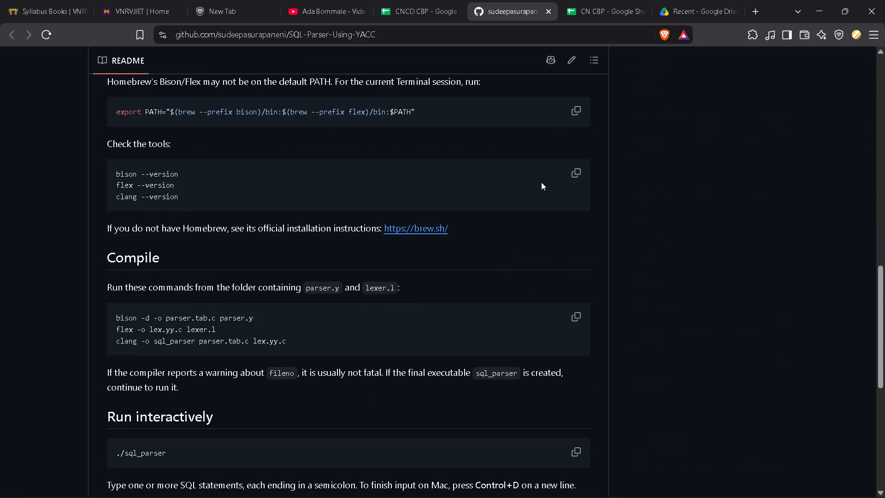
left_click(550, 16)
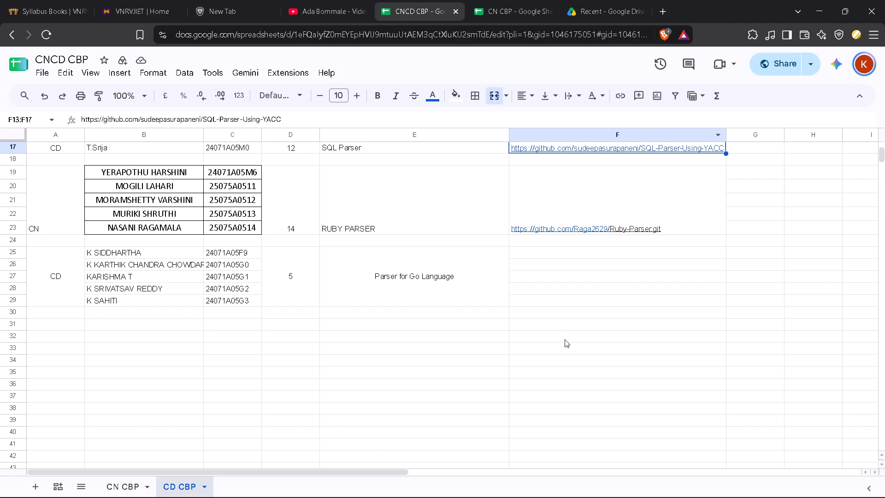
Open the GitHub link of team 15's LISP Parser, then return to the spreadsheet.
scroll(566, 330, "up", 2)
left_click(560, 186)
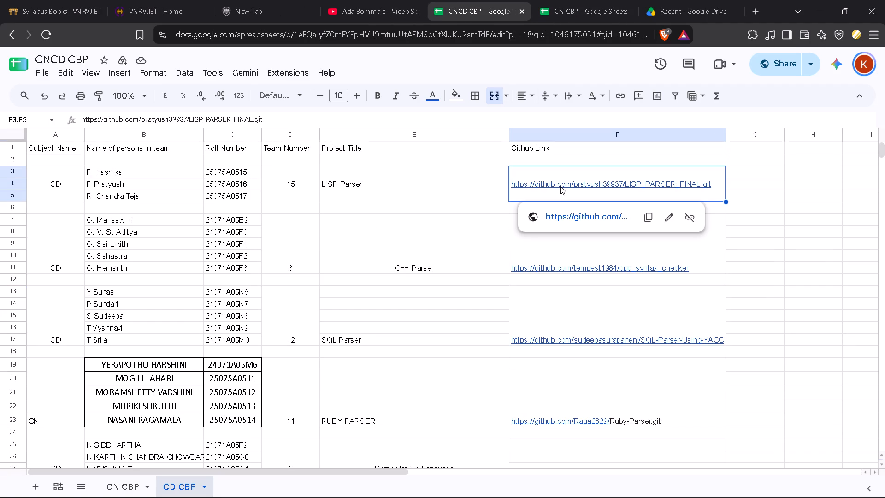
left_click(560, 212)
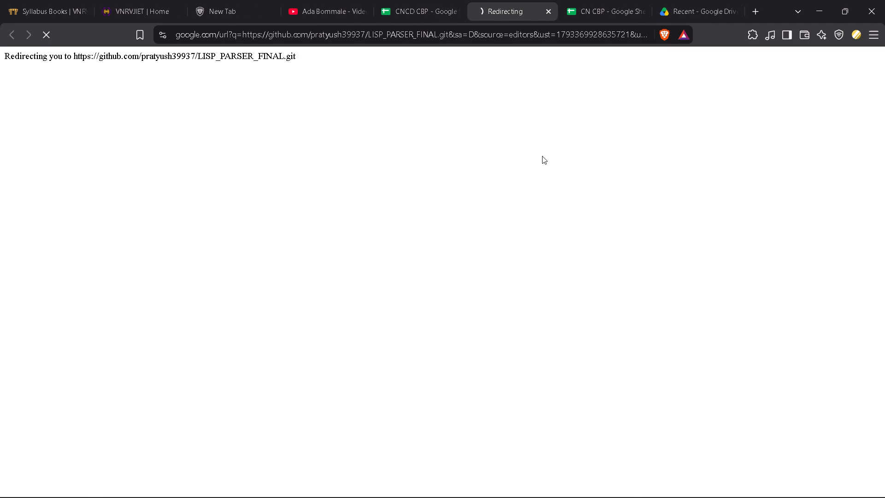
left_click(549, 12)
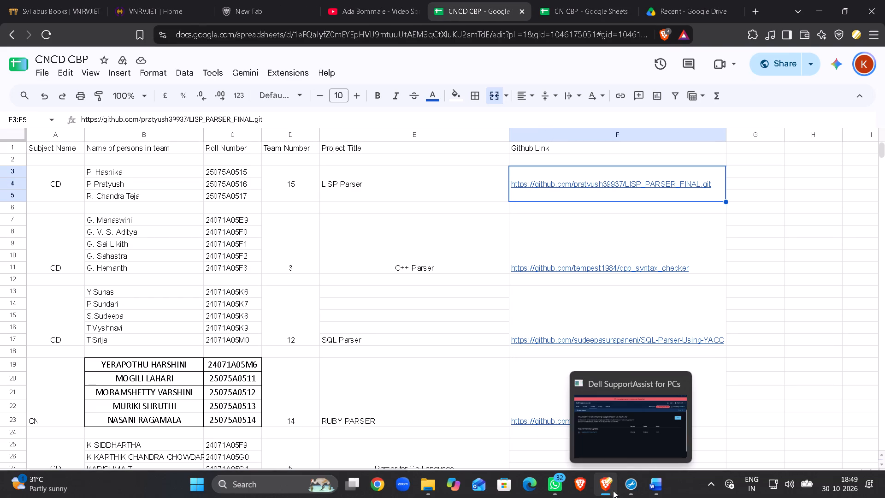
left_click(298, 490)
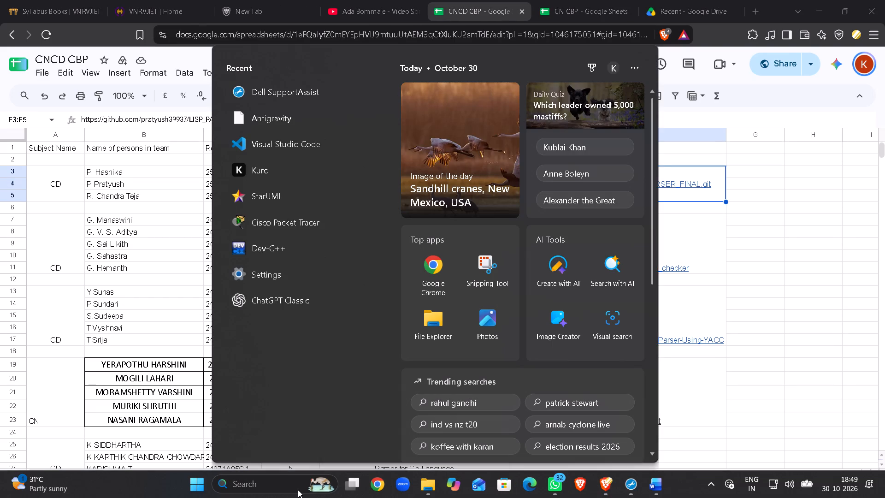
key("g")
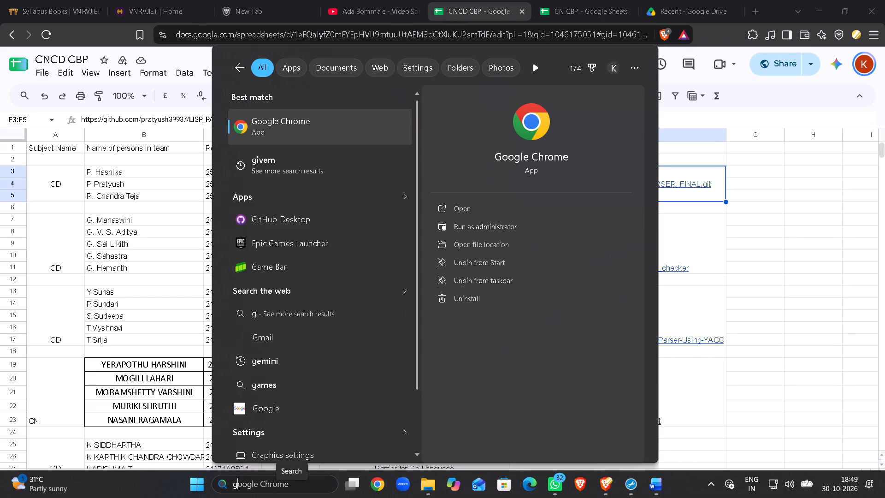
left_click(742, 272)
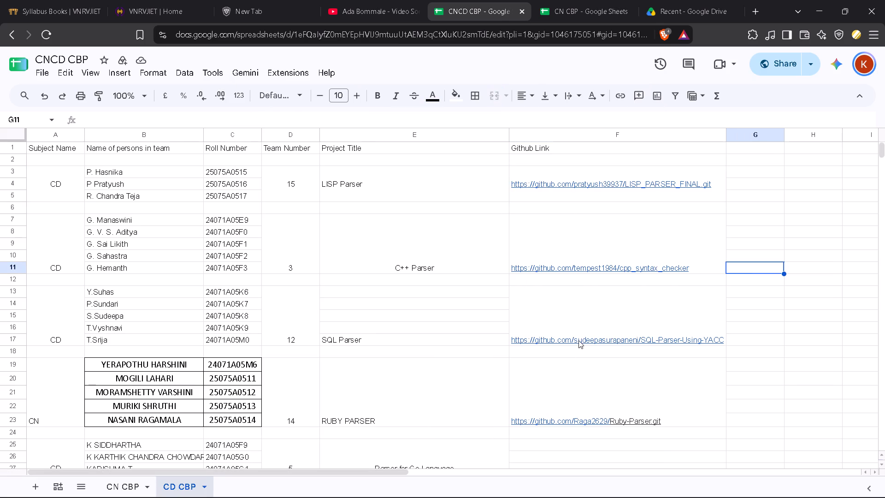
Reopen the SQL Parser repository from the Github Link column, review its file list and README, and close it.
left_click(578, 340)
left_click(582, 358)
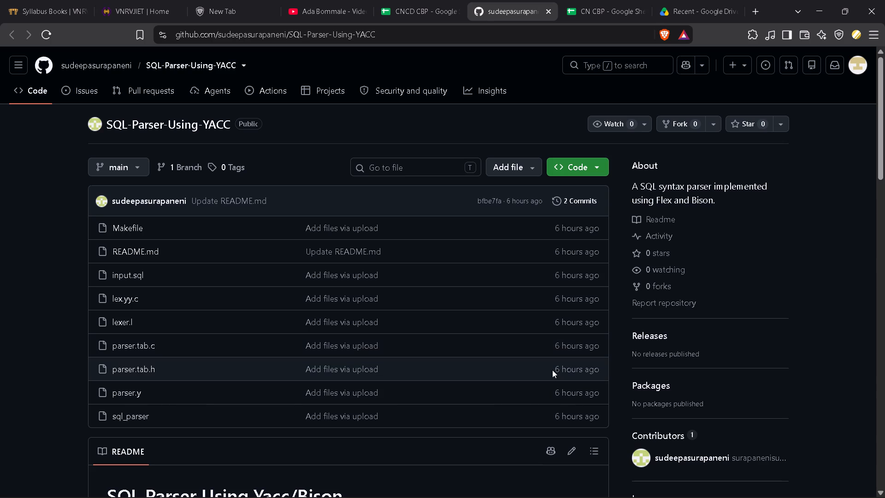
scroll(553, 371, "down", 1)
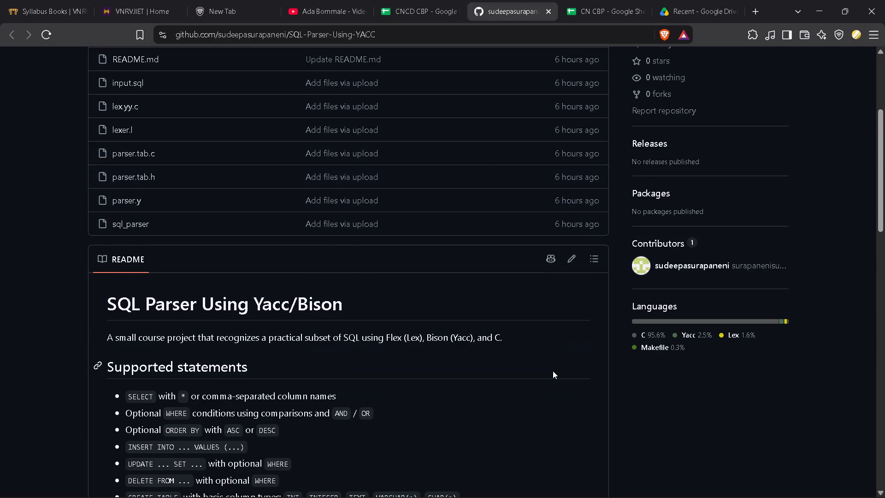
scroll(553, 371, "down", 1)
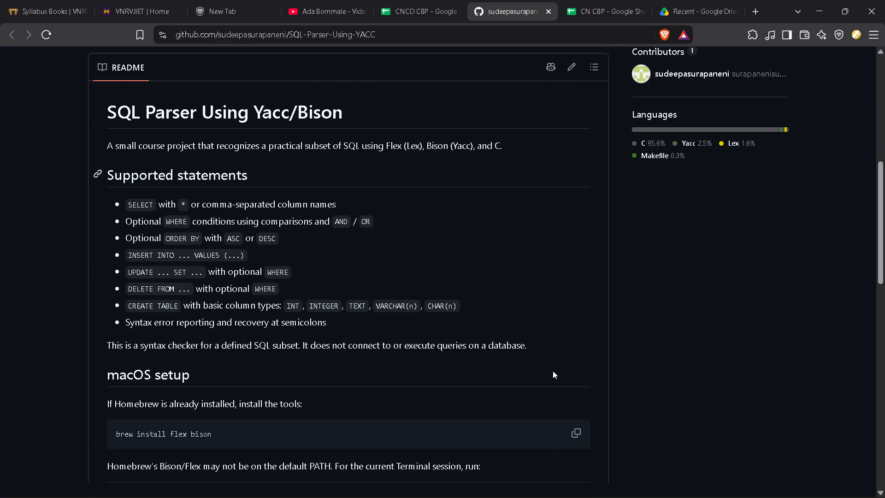
left_click(550, 7)
Open team 15's LISP_PARSER_FINAL repository from the spreadsheet, review which files it contains, and close it.
left_click(581, 181)
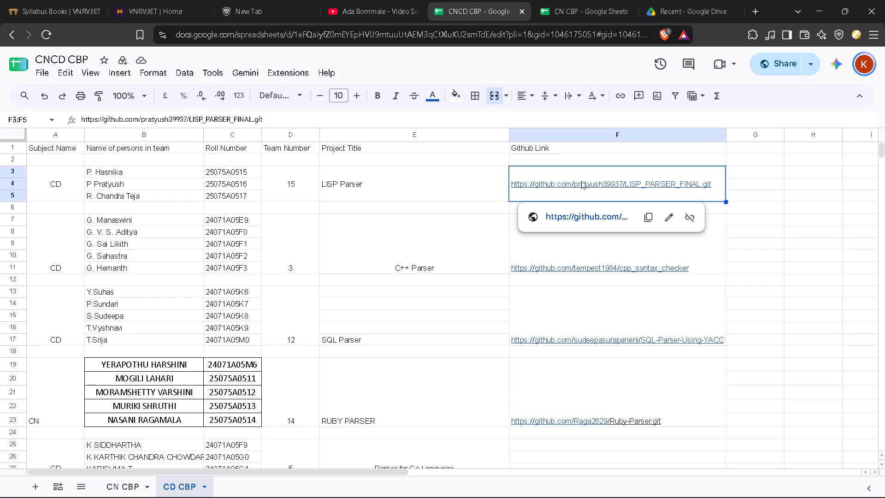
left_click(584, 213)
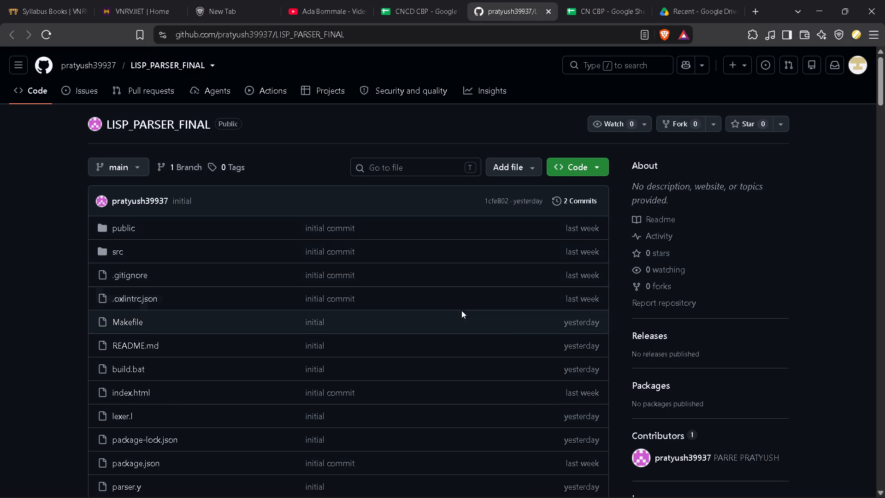
scroll(459, 312, "down", 1)
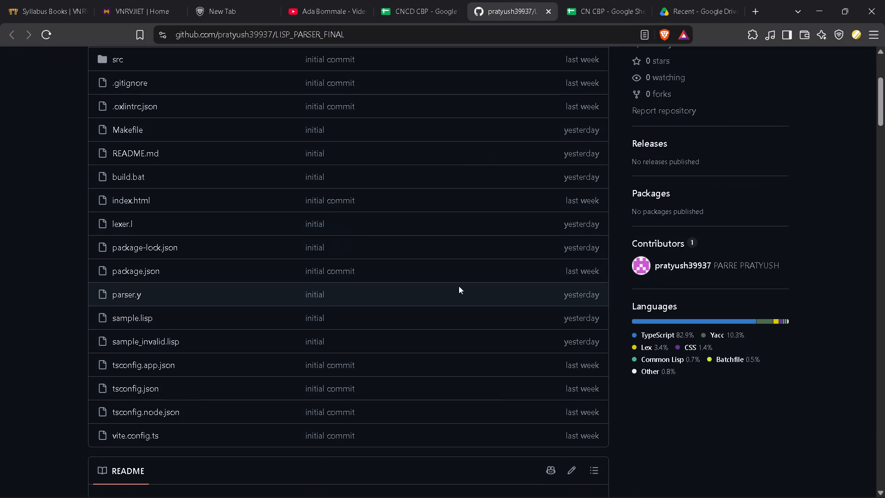
left_click(549, 9)
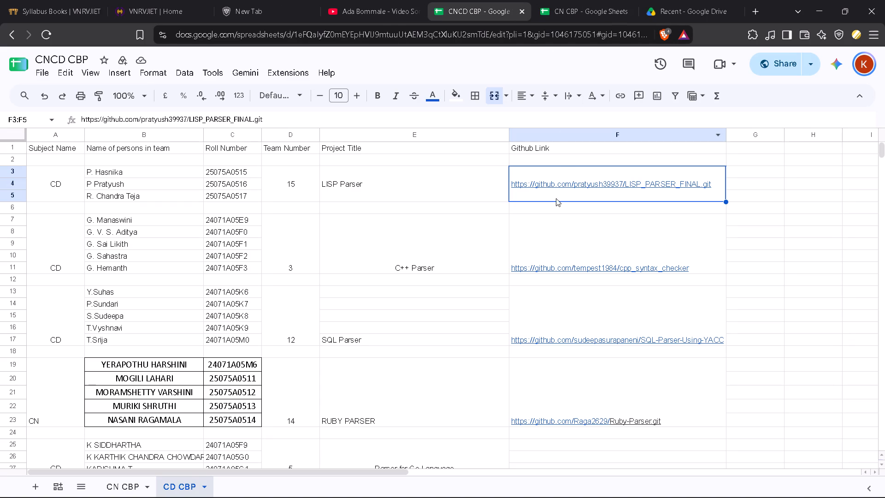
Open team 3's cpp_syntax_checker repository from the spreadsheet and review its files and README.
left_click(563, 262)
left_click(575, 291)
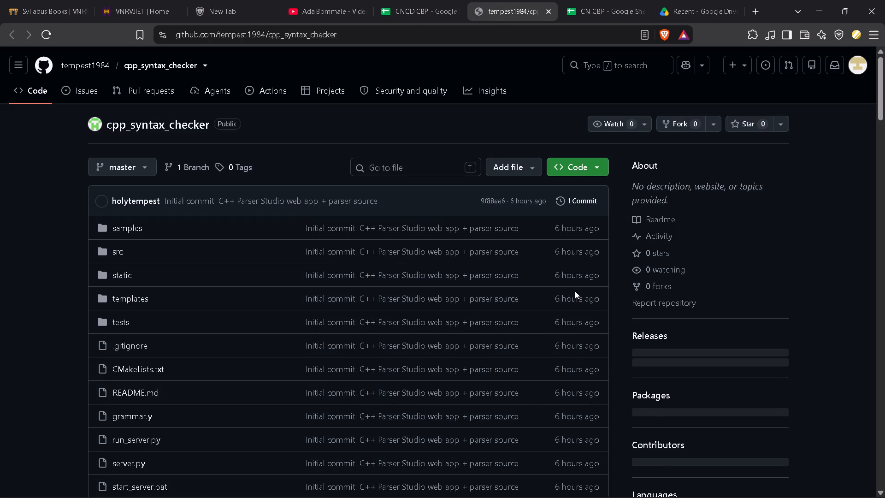
scroll(575, 291, "down", 1)
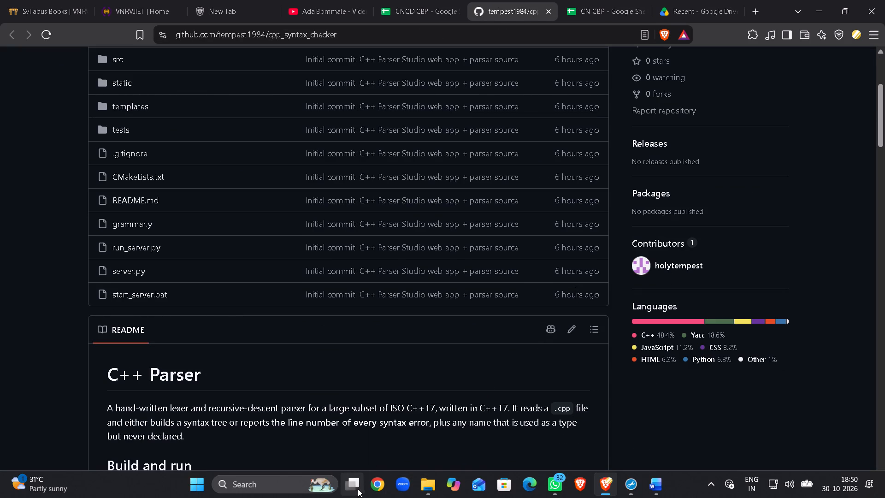
Search the computer for the Antigravity app and launch it.
left_click(289, 492)
type("an")
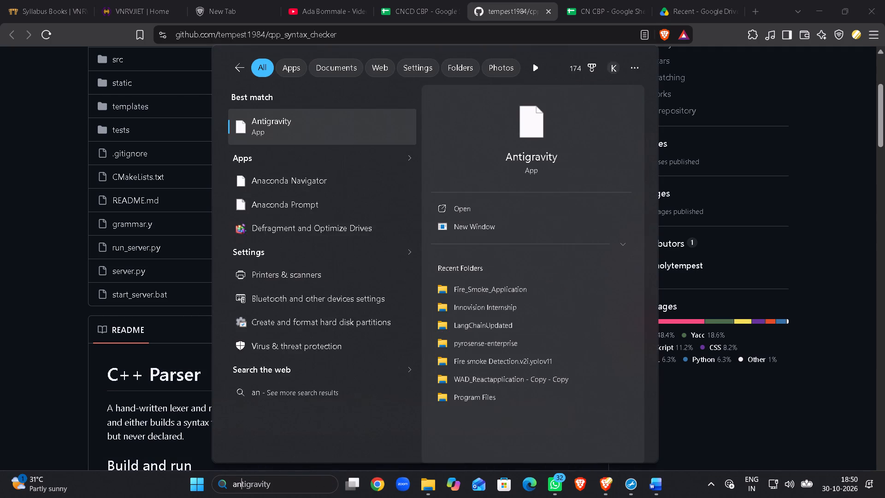
left_click(477, 206)
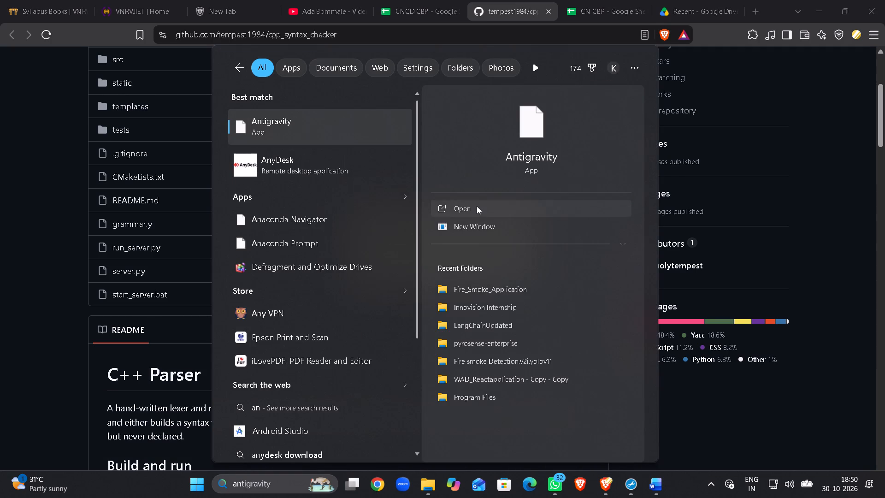
left_click(490, 292)
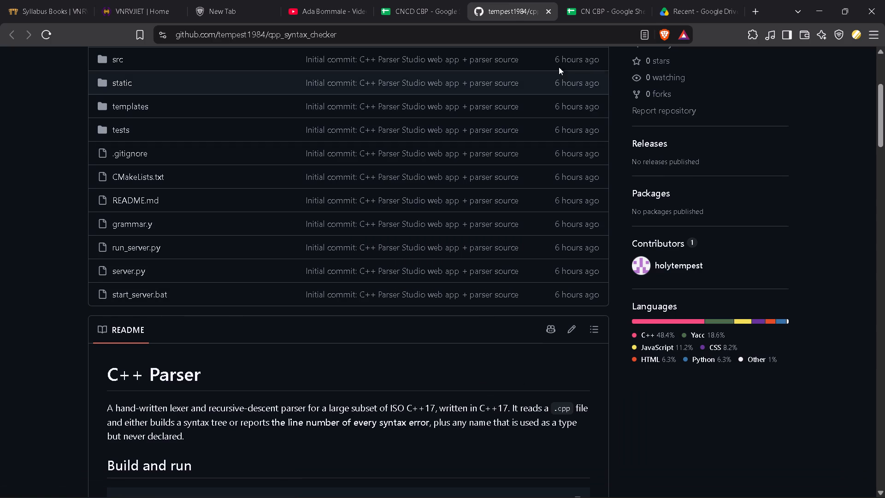